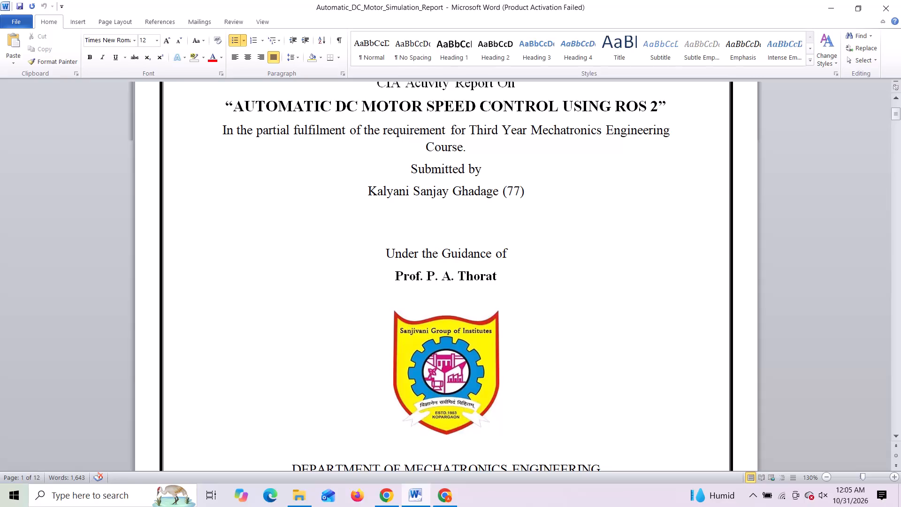
# Review the report from the title page through the Abstract and Introduction to the Project Overview and Software Requirements sections.
pyautogui.scroll(-5, 415, 319)
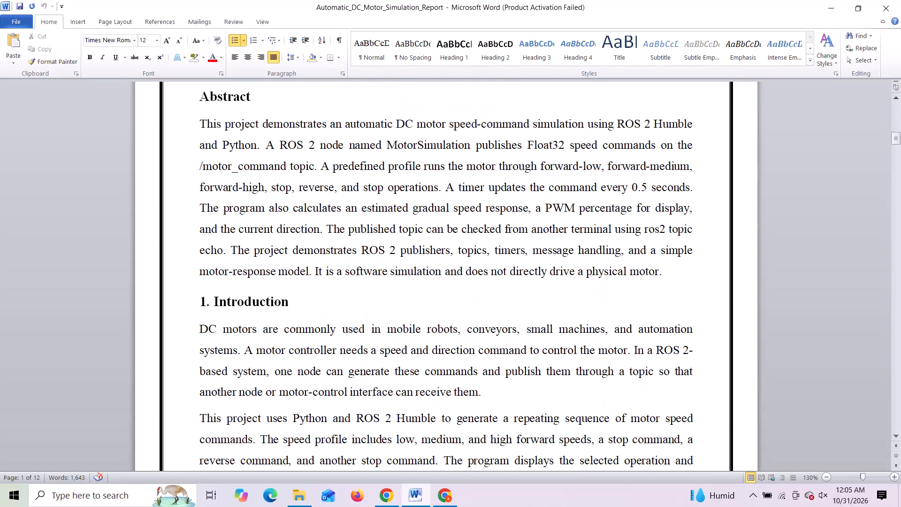
pyautogui.scroll(-5, 415, 319)
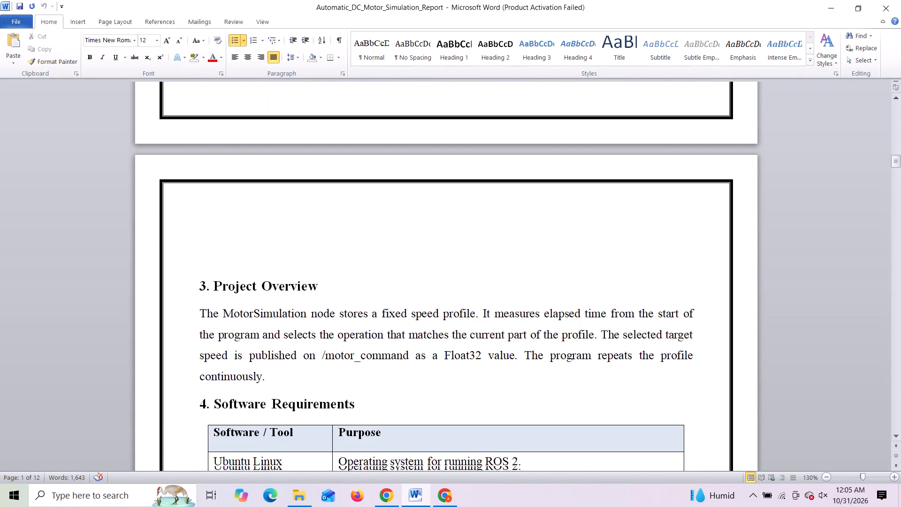
pyautogui.scroll(-1, 415, 319)
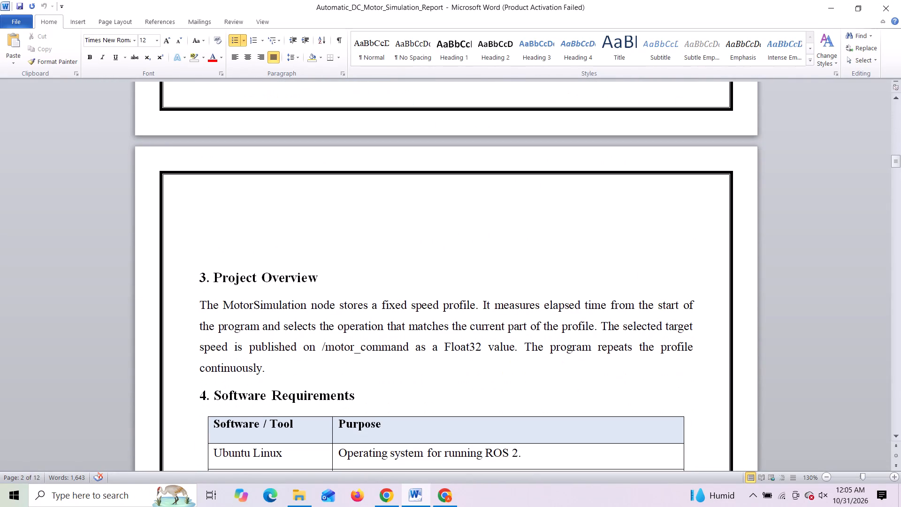
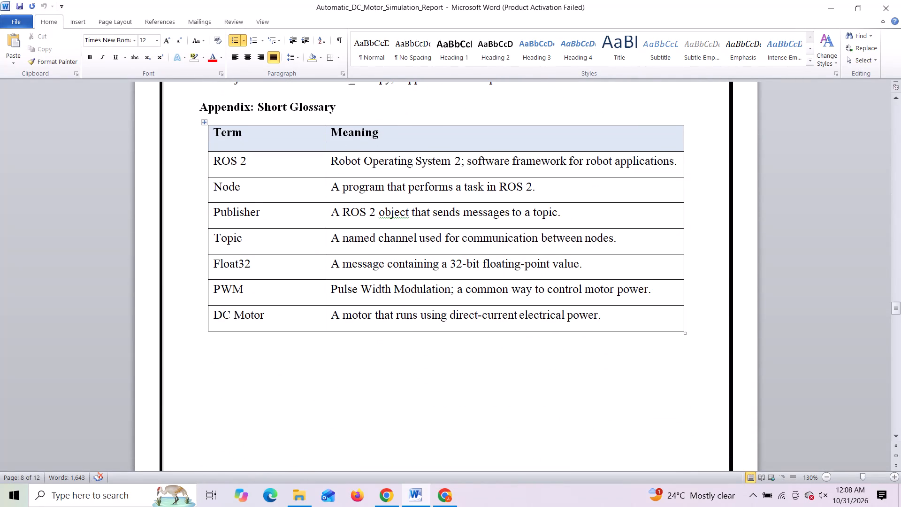
# Look back through the report from the glossary appendix past the Expected Result table and Abstract to the title page.
pyautogui.scroll(14, 415, 319)
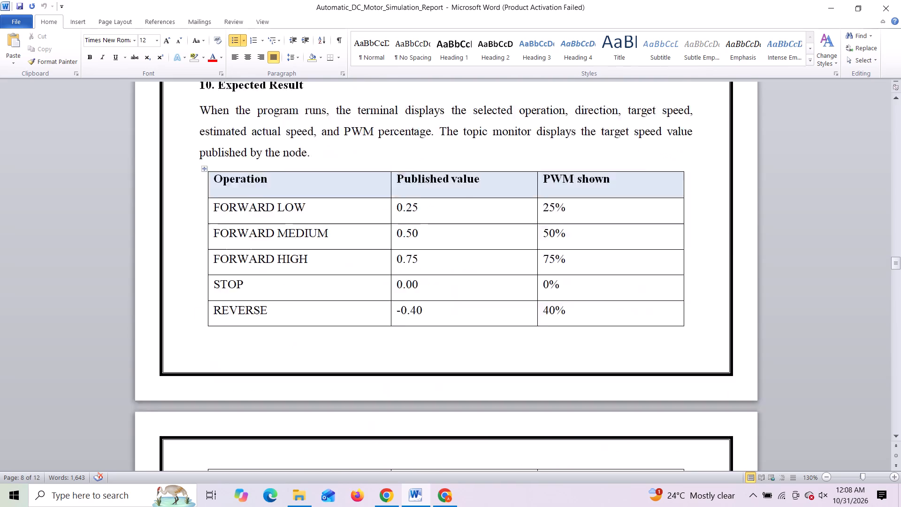
pyautogui.scroll(18, 415, 319)
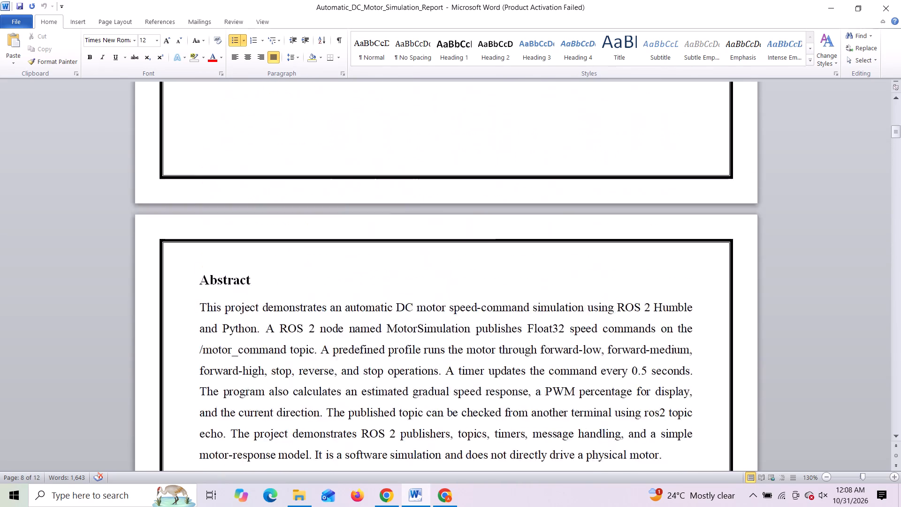
pyautogui.rightClick(415, 319)
pyautogui.scroll(1, 415, 319)
pyautogui.click(361, 294)
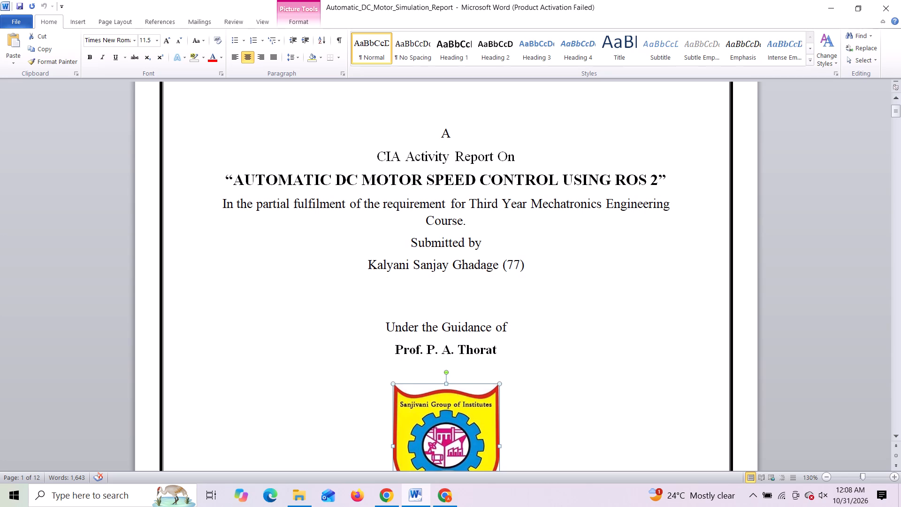
pyautogui.click(384, 304)
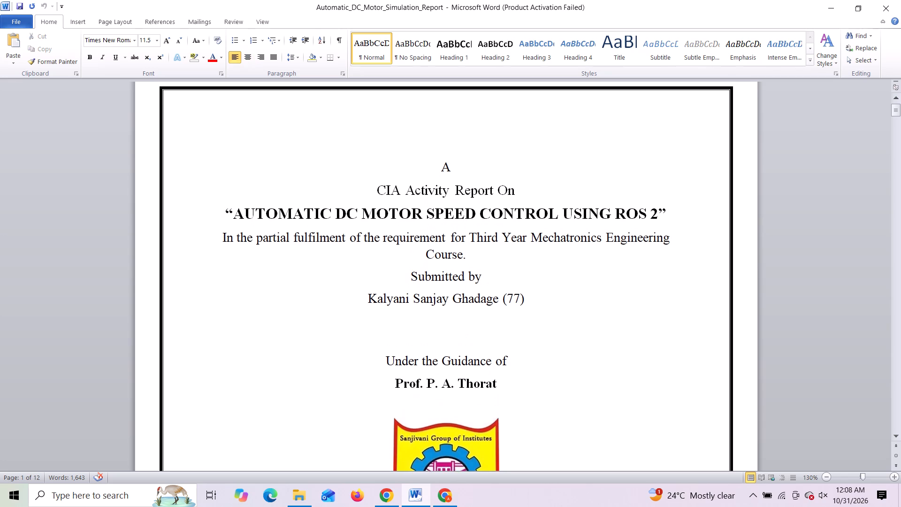
# Review the report's title page, the Abstract and Introduction, and the Objectives list, ending back at the Abstract.
pyautogui.scroll(-1, 384, 304)
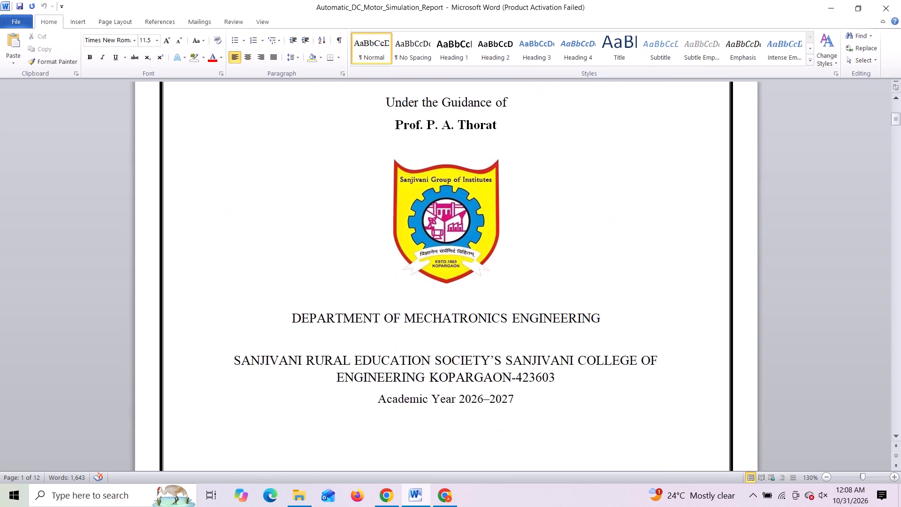
pyautogui.scroll(-1, 384, 304)
pyautogui.scroll(4, 384, 304)
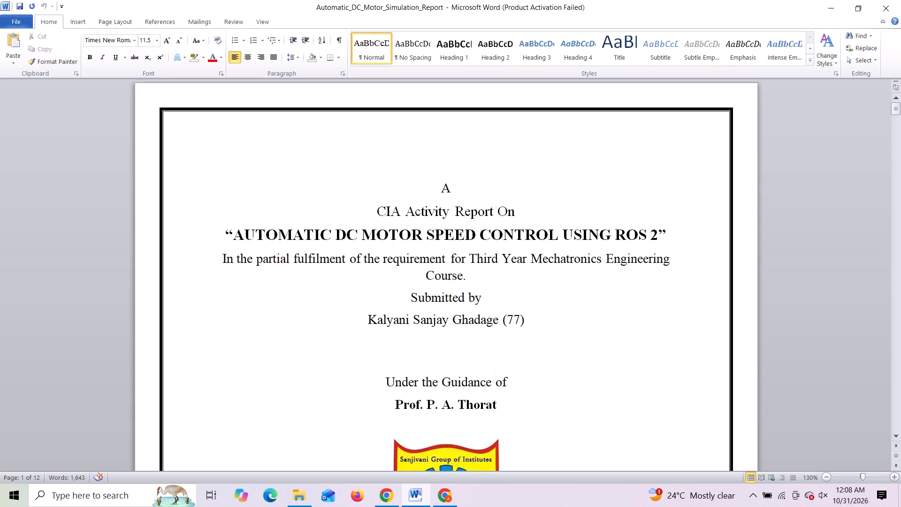
pyautogui.scroll(-1, 384, 304)
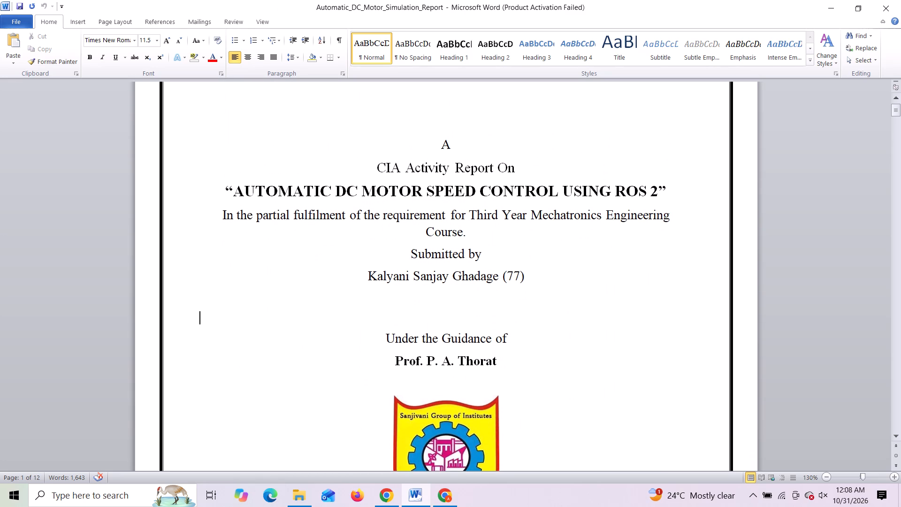
pyautogui.scroll(-4, 384, 304)
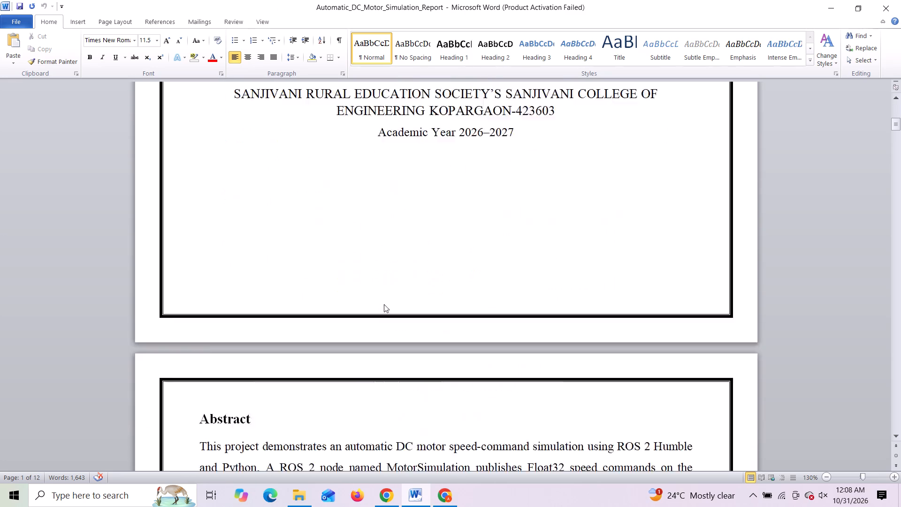
pyautogui.scroll(-5, 384, 304)
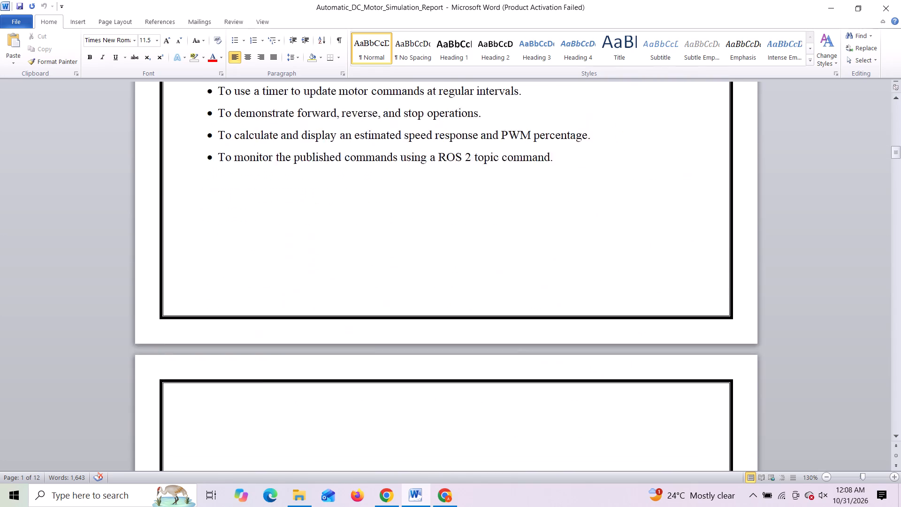
pyautogui.scroll(-1, 384, 304)
pyautogui.scroll(5, 384, 304)
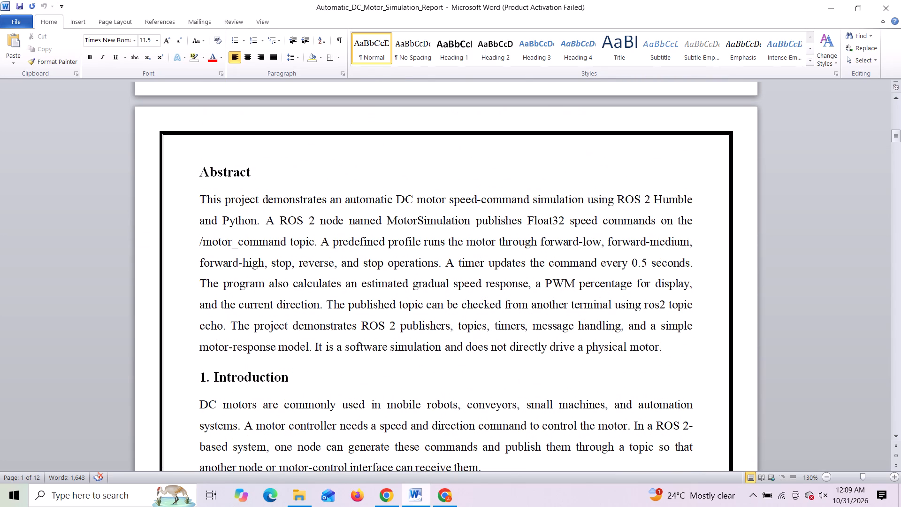
# Check the computer's Wi-Fi connection status, and return to the report.
pyautogui.click(784, 494)
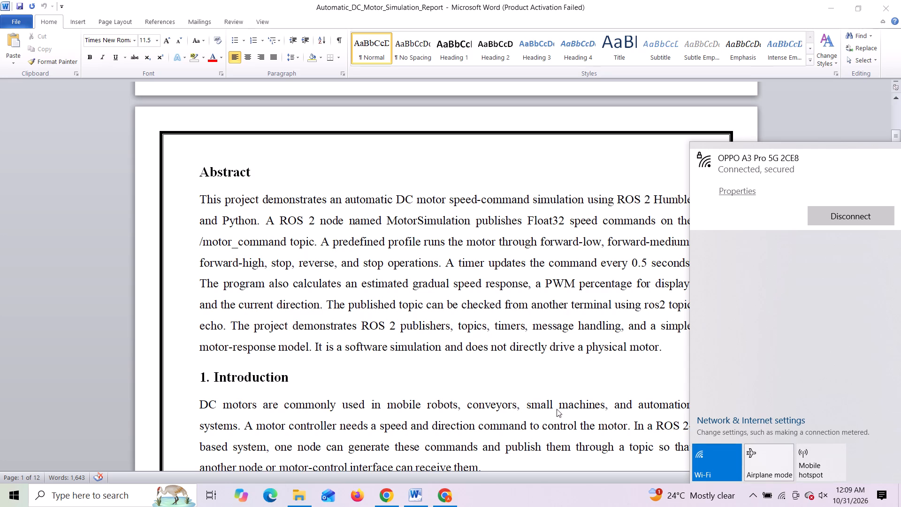
pyautogui.click(601, 391)
# Read the Abstract, Introduction and Objectives sections on the report's second page.
pyautogui.scroll(-1, 601, 391)
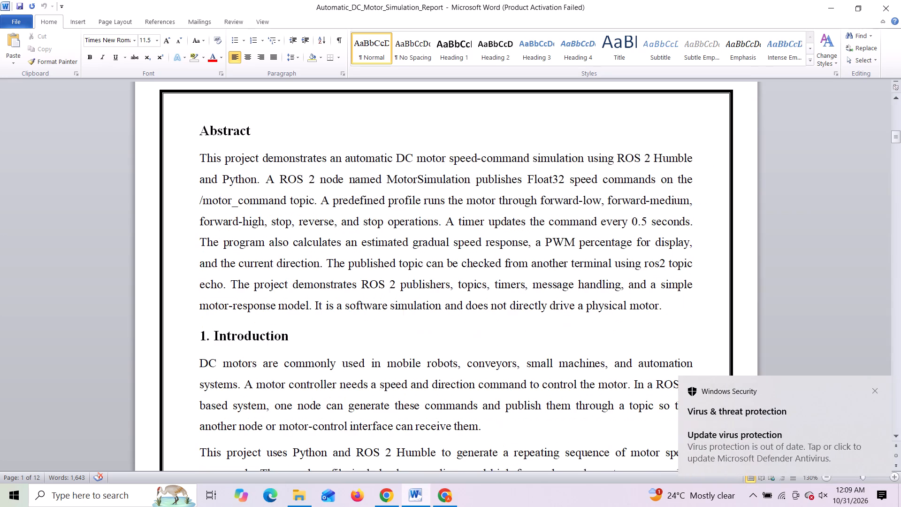
pyautogui.scroll(-1, 601, 391)
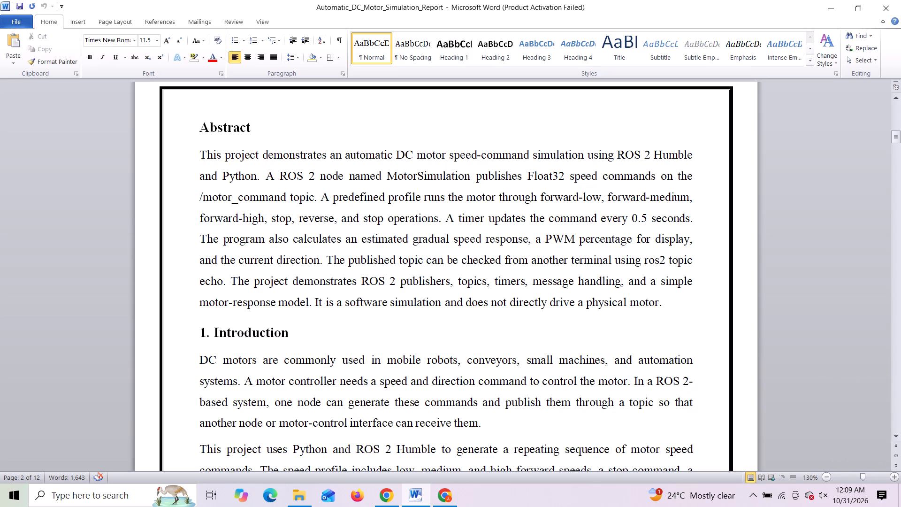
pyautogui.scroll(-2, 436, 330)
pyautogui.scroll(1, 436, 330)
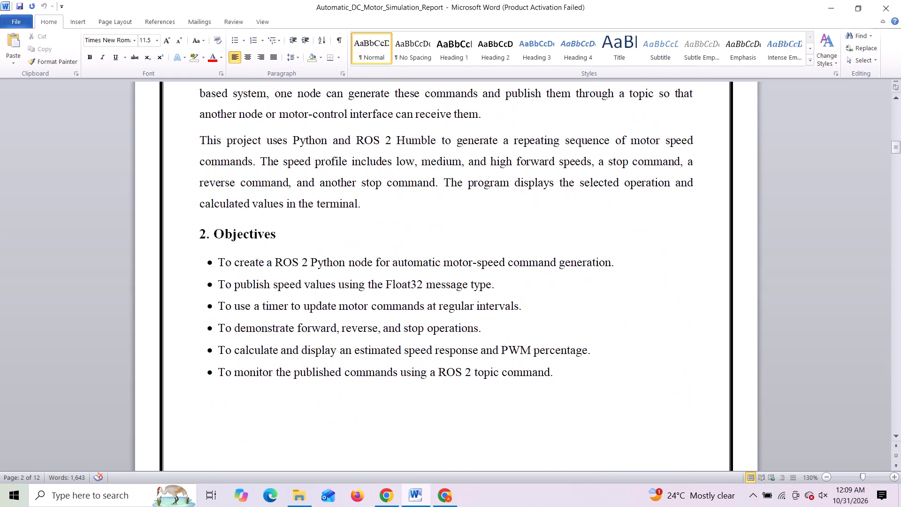
pyautogui.scroll(1, 436, 330)
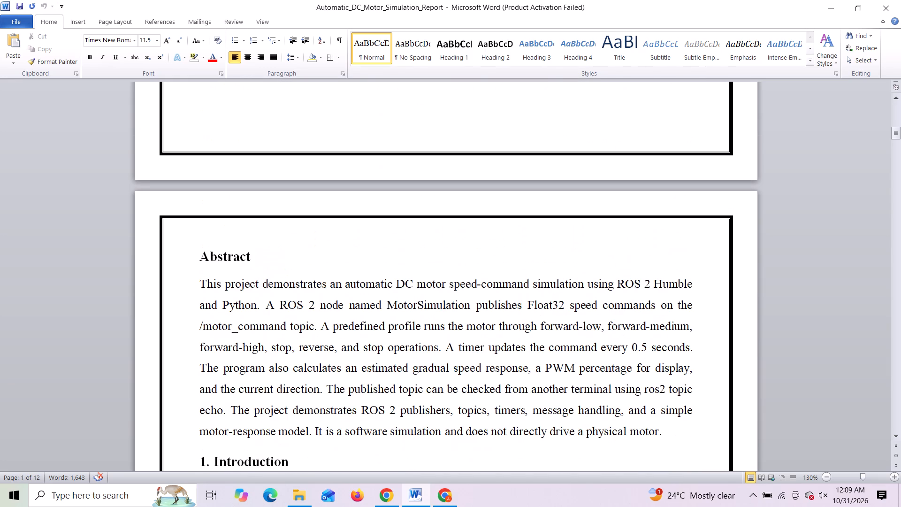
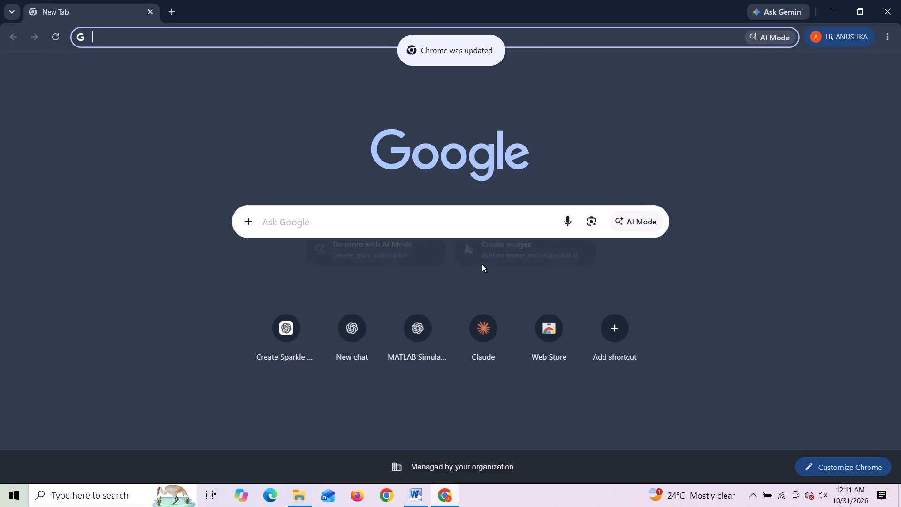
# In Chrome, enter "wh" in a new tab to find the WhatsApp Web site.
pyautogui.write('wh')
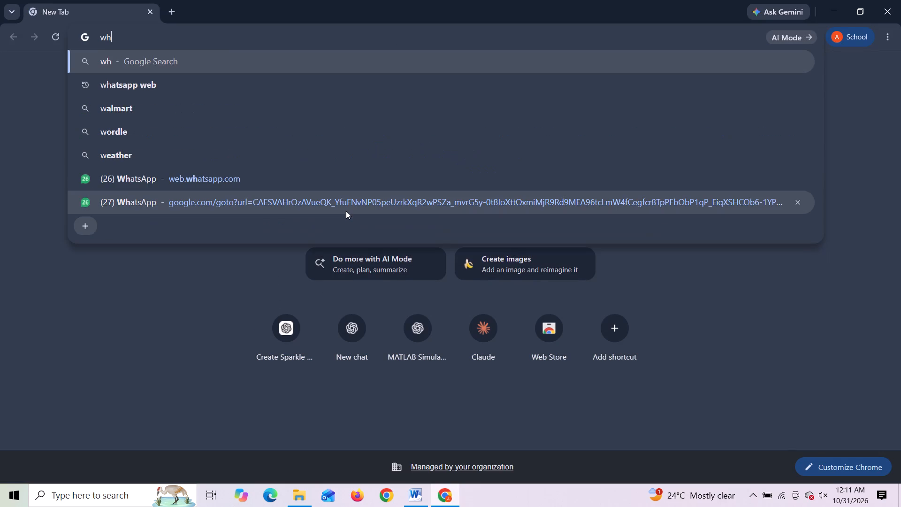
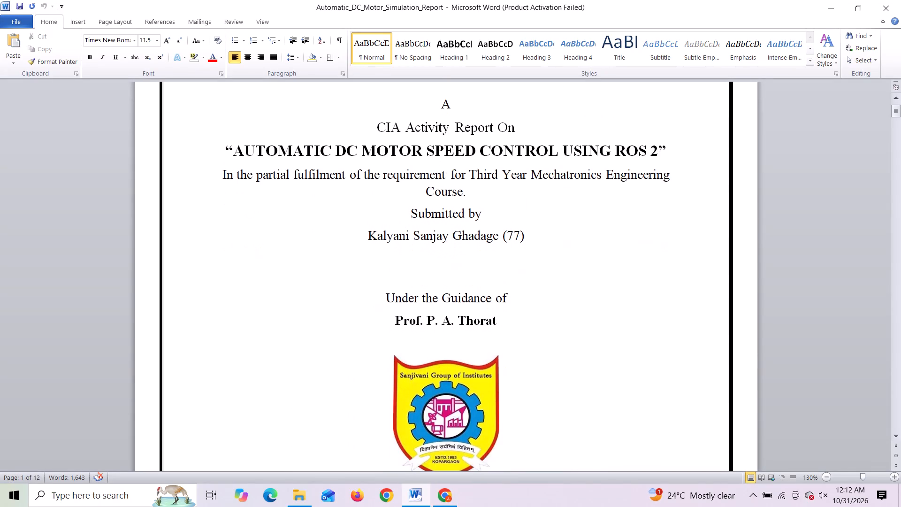
# Re-examine the report's title page, from the project title to the department and academic year, and the Abstract page after it.
pyautogui.scroll(-2, 422, 312)
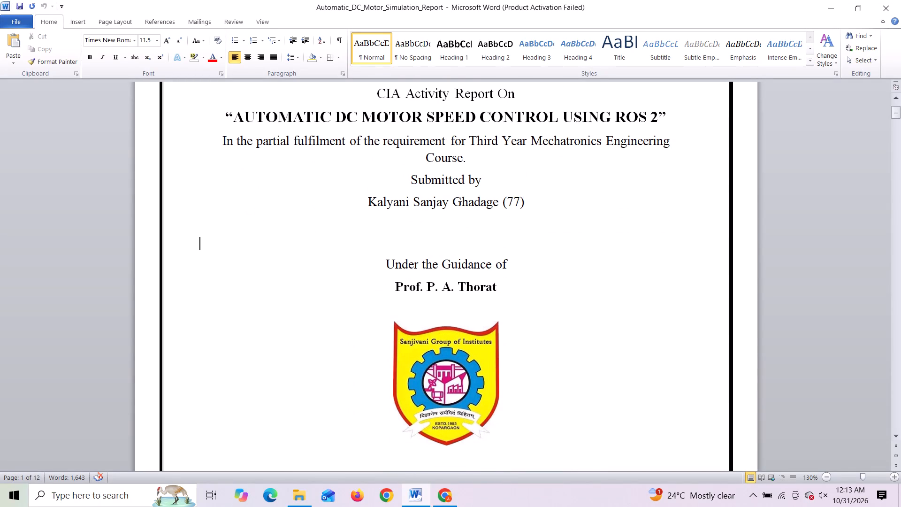
pyautogui.scroll(-4, 422, 312)
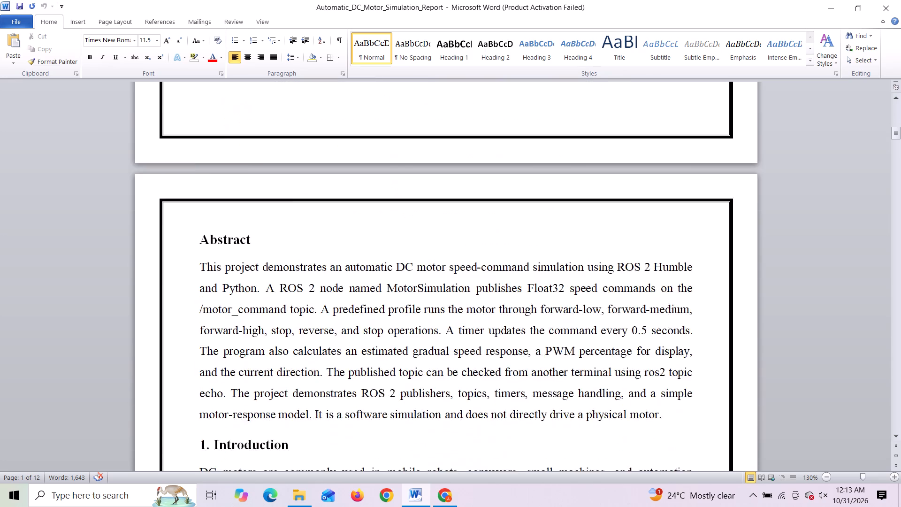
pyautogui.scroll(-2, 422, 312)
pyautogui.scroll(8, 422, 312)
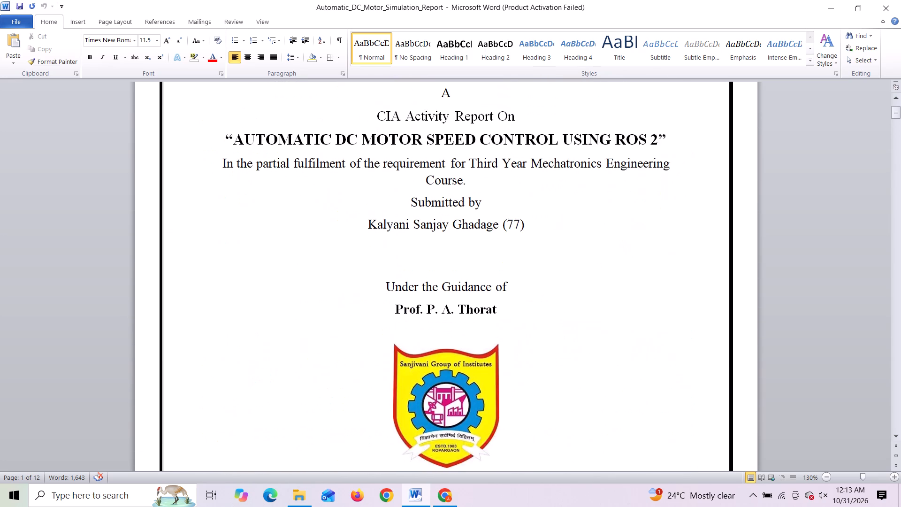
pyautogui.scroll(-3, 422, 312)
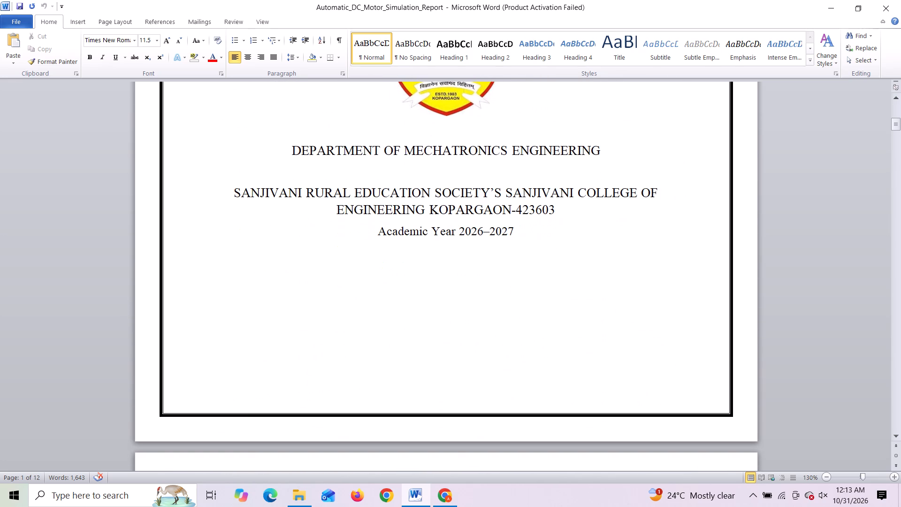
pyautogui.scroll(3, 454, 263)
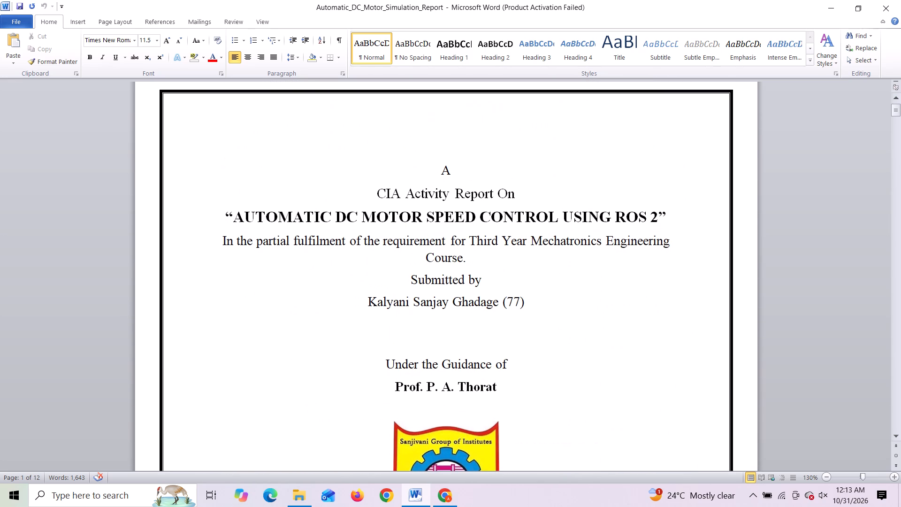
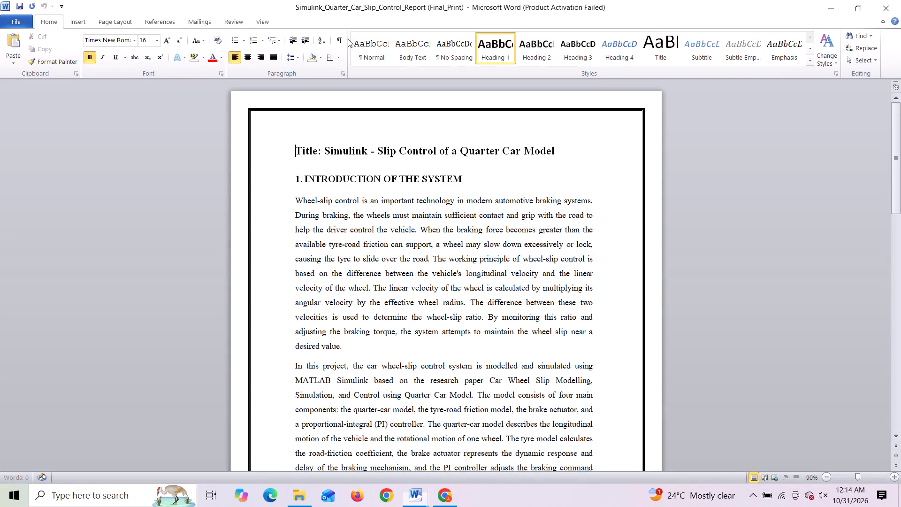
# Skim the quarter-car slip control report from the introduction through the equations, model construction and PI controller operation, and return to its title.
pyautogui.scroll(1, 325, 165)
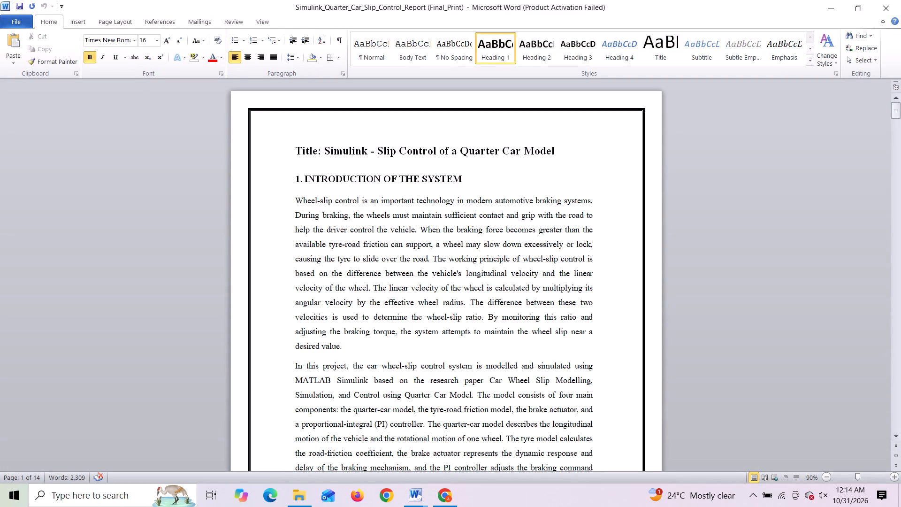
pyautogui.scroll(-3, 325, 165)
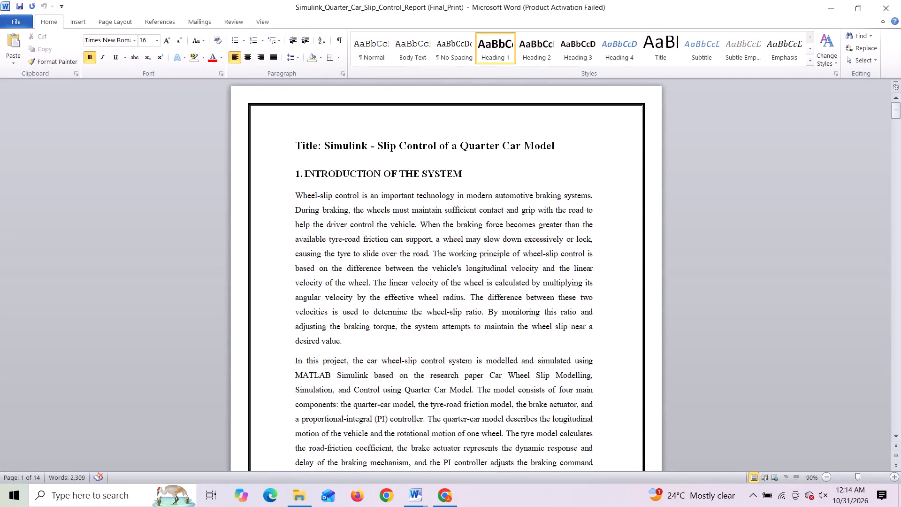
pyautogui.scroll(-12, 325, 165)
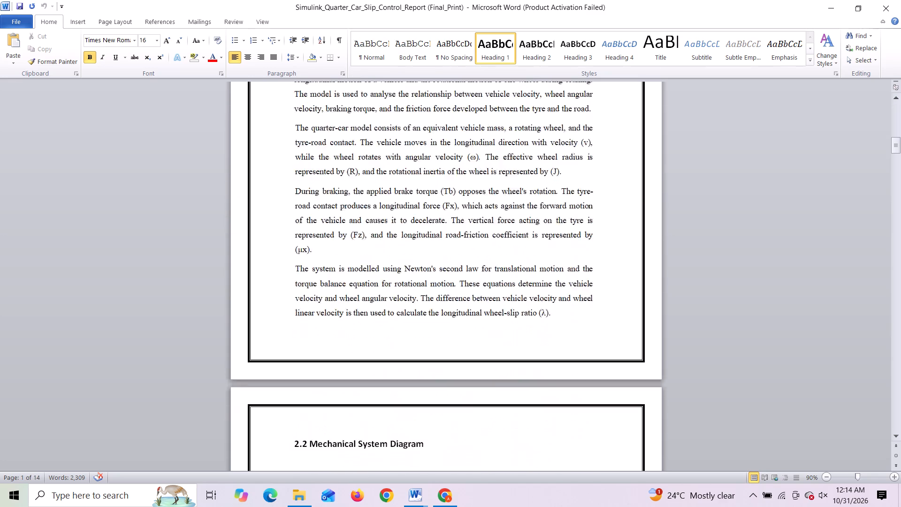
pyautogui.scroll(-20, 325, 165)
pyautogui.scroll(-1, 325, 165)
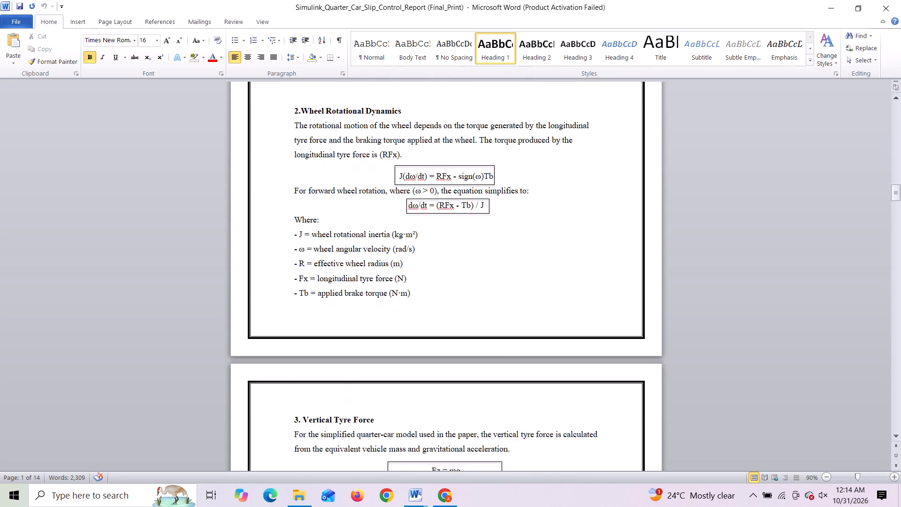
pyautogui.scroll(-17, 325, 165)
pyautogui.scroll(-8, 325, 165)
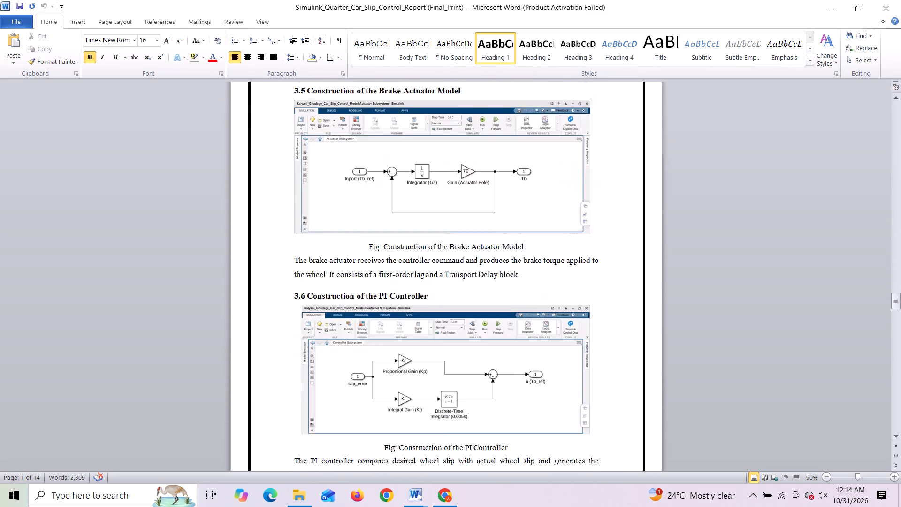
pyautogui.scroll(-10, 325, 165)
pyautogui.scroll(3, 325, 165)
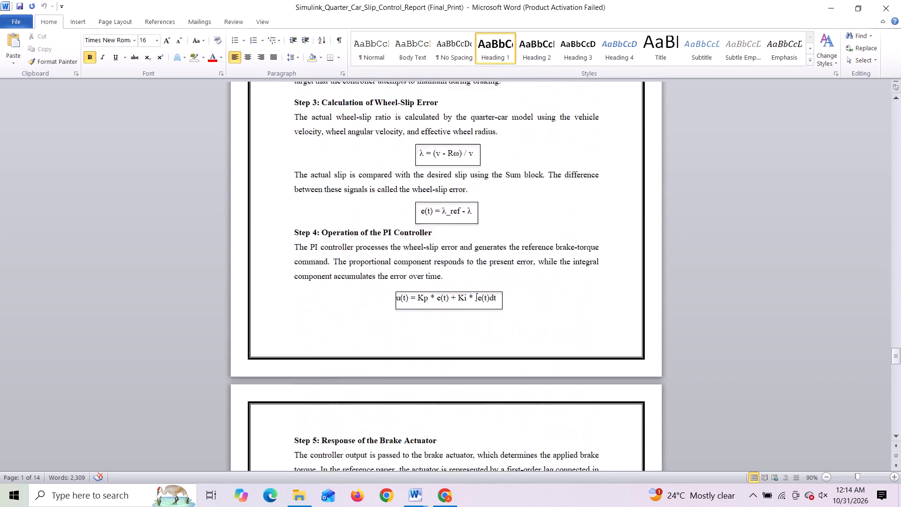
pyautogui.scroll(20, 325, 165)
pyautogui.scroll(19, 325, 165)
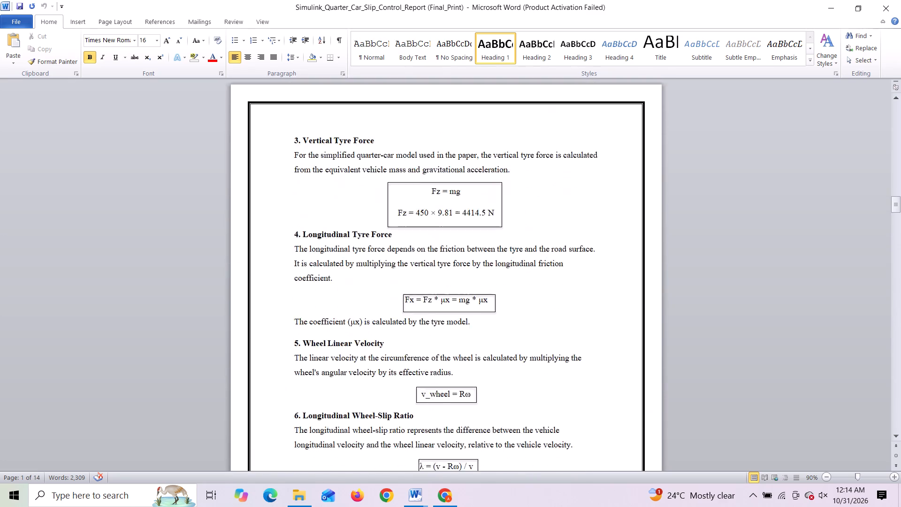
pyautogui.scroll(20, 325, 165)
pyautogui.scroll(12, 325, 165)
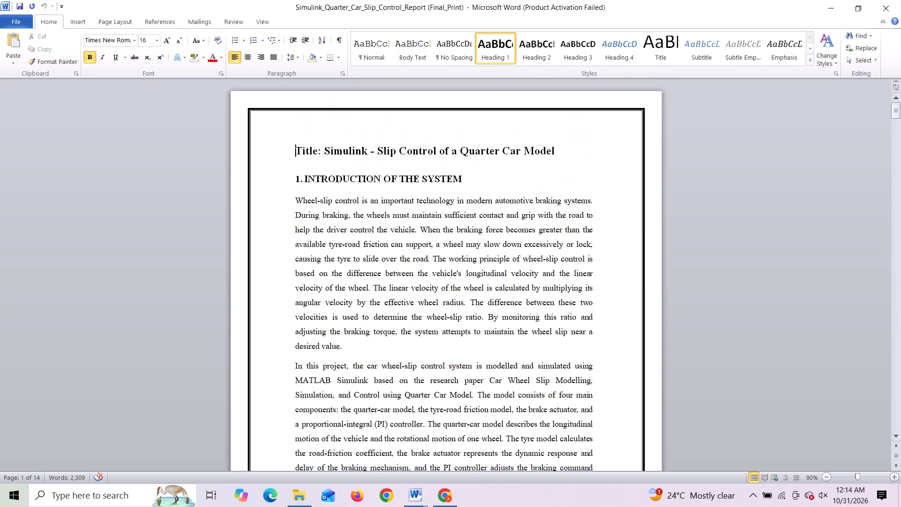
pyautogui.scroll(1, 325, 165)
# Switch to the Automatic_DC_Motor_Simulation_Report document and copy its entire content.
pyautogui.click(411, 500)
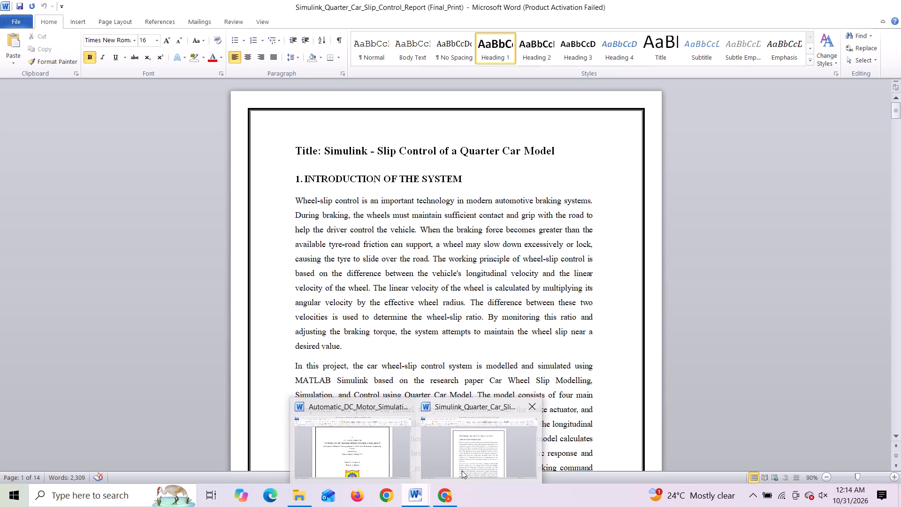
pyautogui.click(355, 470)
pyautogui.scroll(-2, 397, 322)
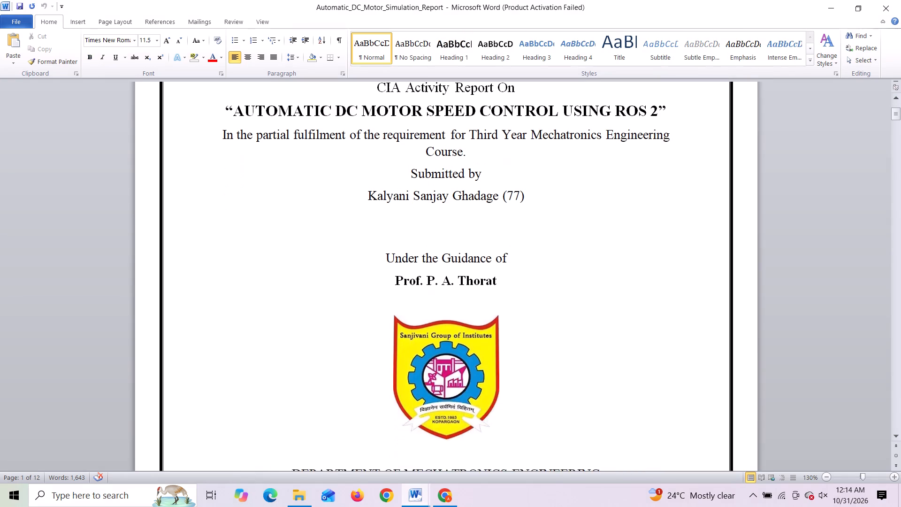
pyautogui.scroll(-4, 397, 322)
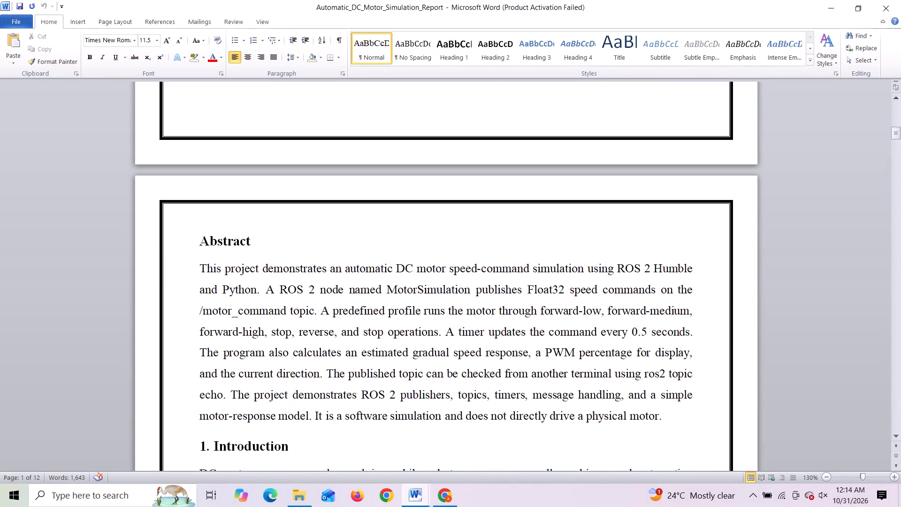
pyautogui.click(199, 237)
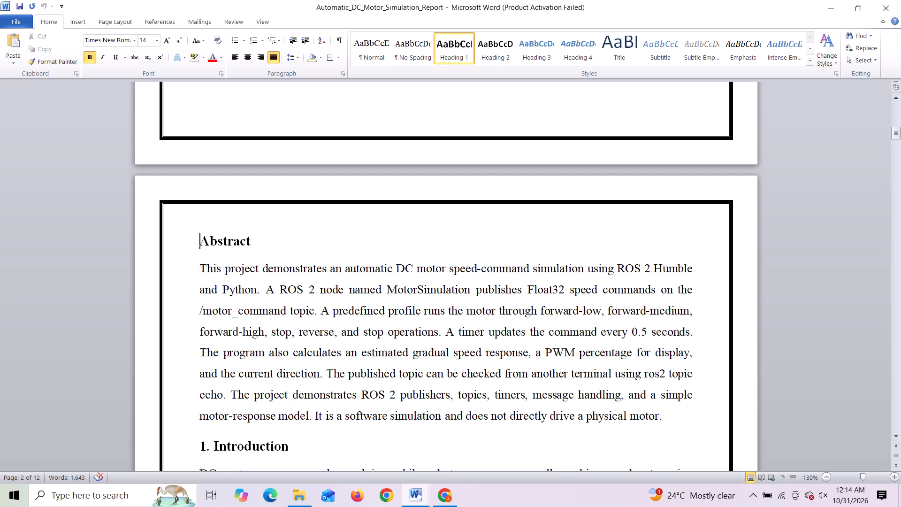
pyautogui.scroll(9, 238, 325)
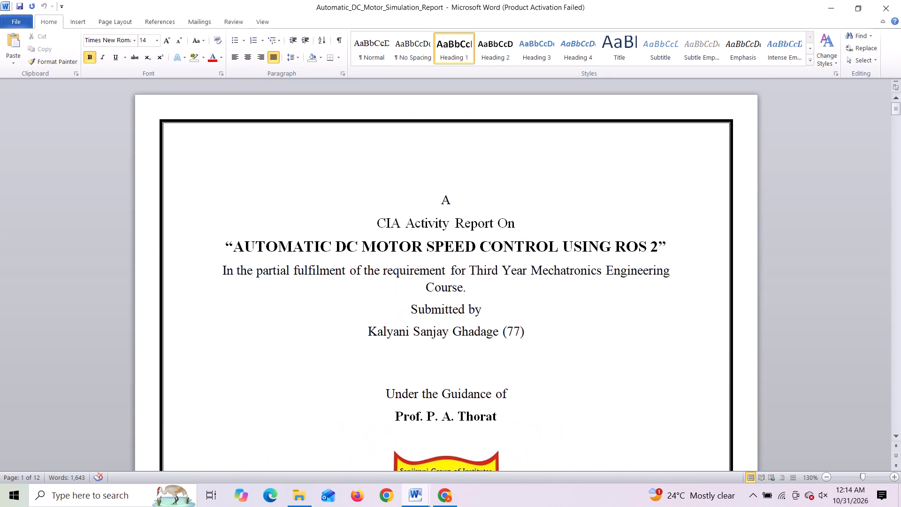
pyautogui.scroll(-6, 279, 262)
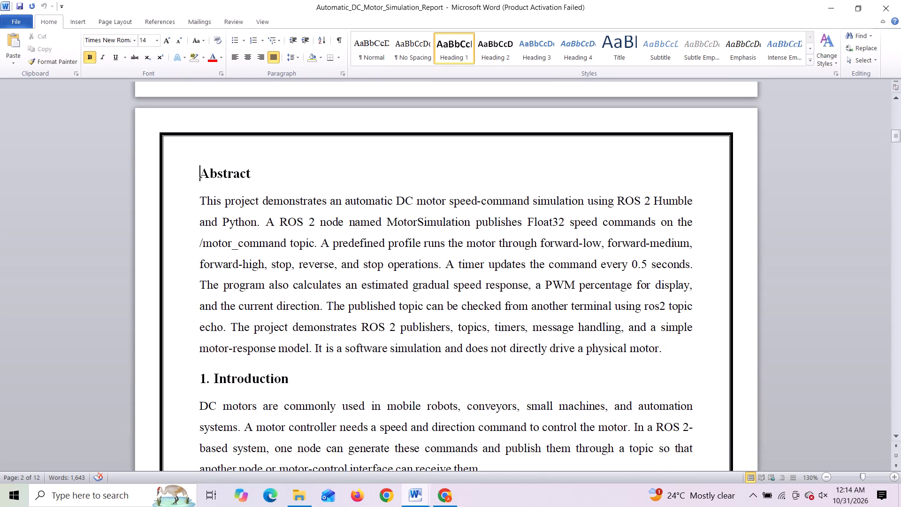
pyautogui.hotkey('ctrl', 'a')
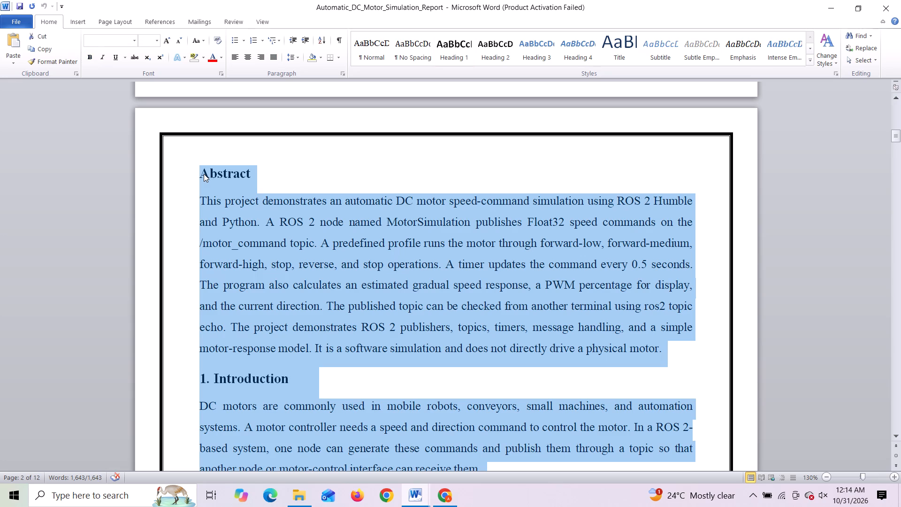
pyautogui.hotkey('ctrl', 'c')
pyautogui.hotkey('ctrl', 'c')
# Replace the entire content of the Simulink_Quarter_Car_Slip_Control_Report document with the copied DC motor report.
pyautogui.click(423, 490)
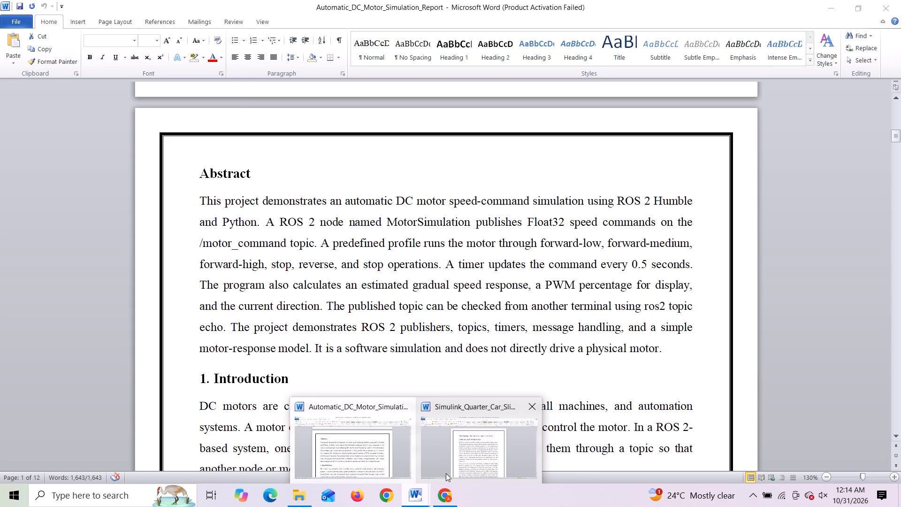
pyautogui.click(448, 472)
pyautogui.click(408, 401)
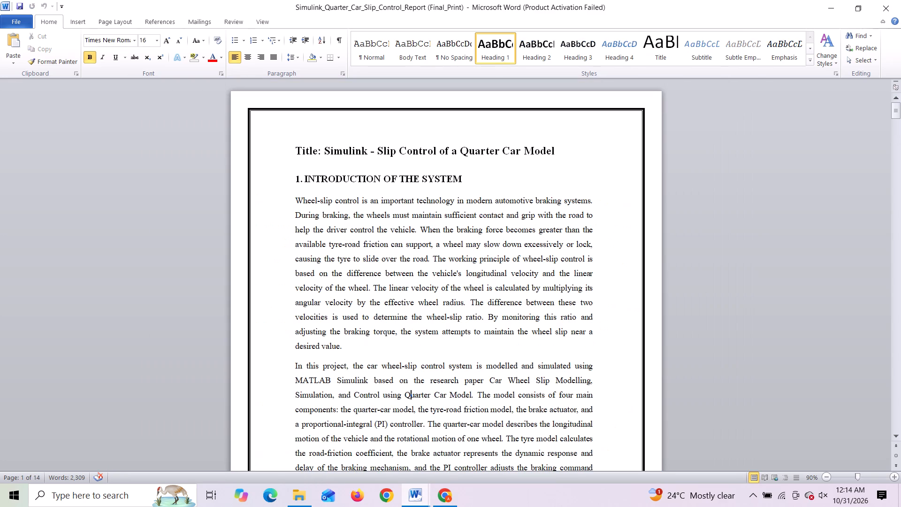
pyautogui.hotkey('ctrl', 'a')
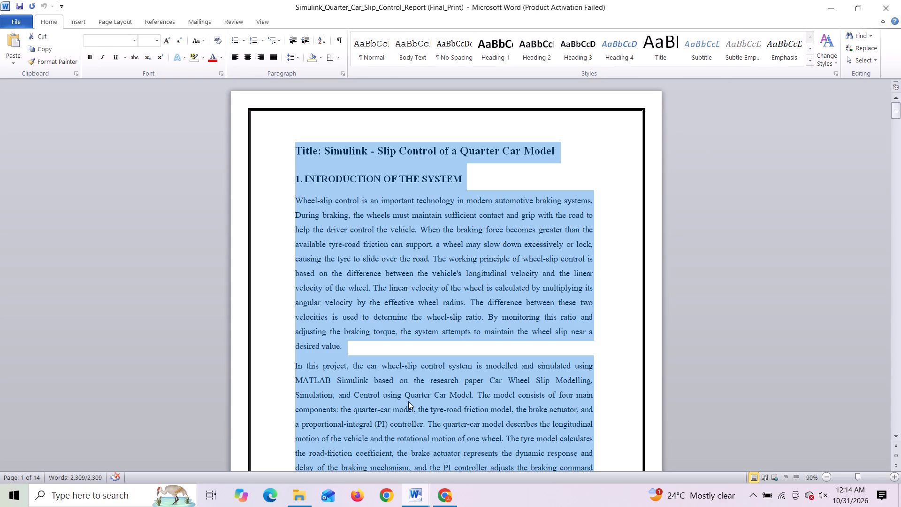
pyautogui.hotkey('ctrl', 'v')
# Examine the pasted report's formatting from the Python code at the end back to the title page and Abstract.
pyautogui.scroll(5, 408, 401)
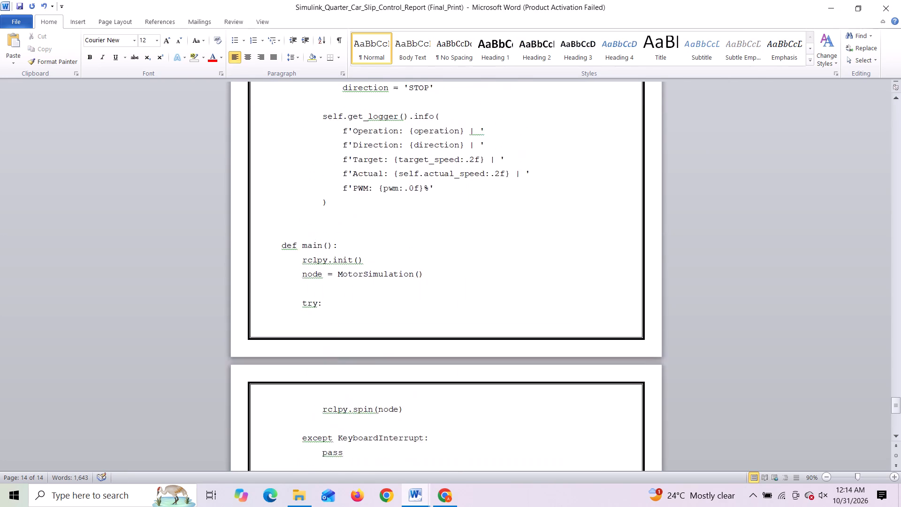
pyautogui.scroll(20, 408, 401)
pyautogui.scroll(10, 408, 401)
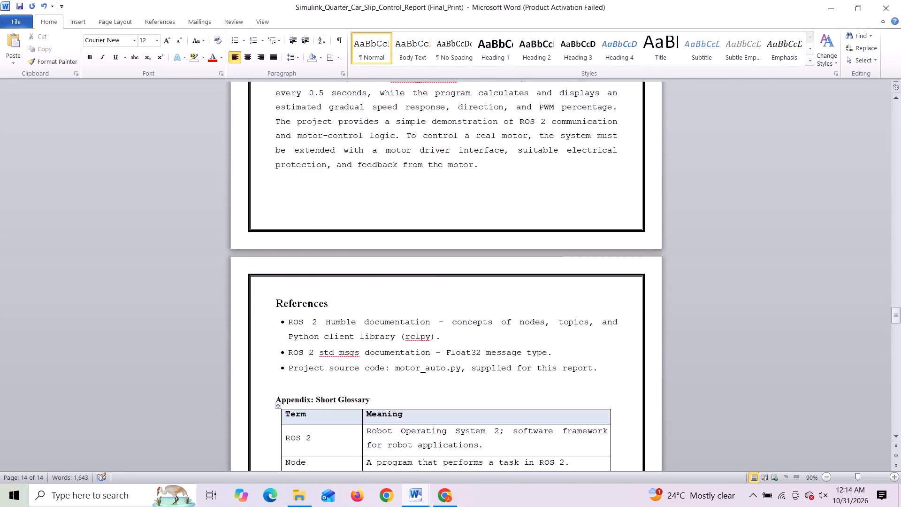
pyautogui.scroll(8, 408, 401)
pyautogui.scroll(20, 408, 401)
pyautogui.scroll(1, 408, 401)
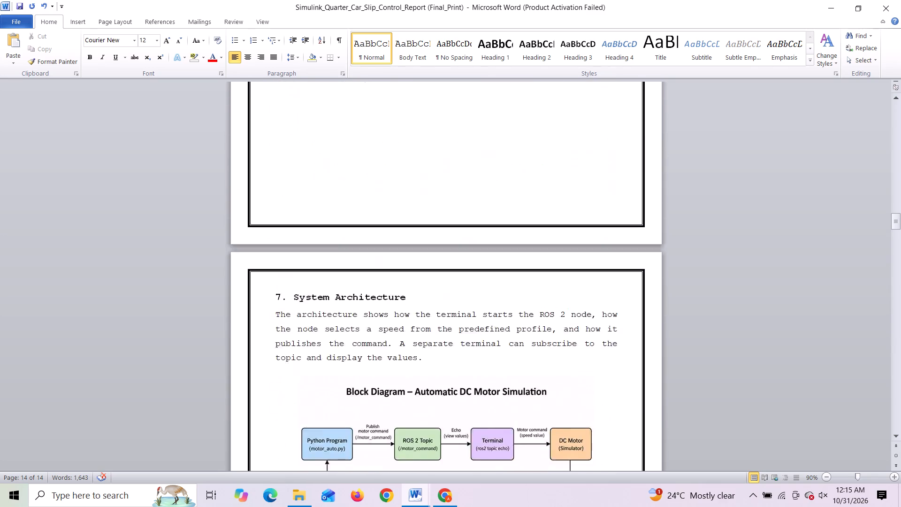
pyautogui.scroll(20, 408, 401)
pyautogui.scroll(11, 408, 401)
pyautogui.scroll(10, 408, 401)
pyautogui.scroll(-5, 408, 401)
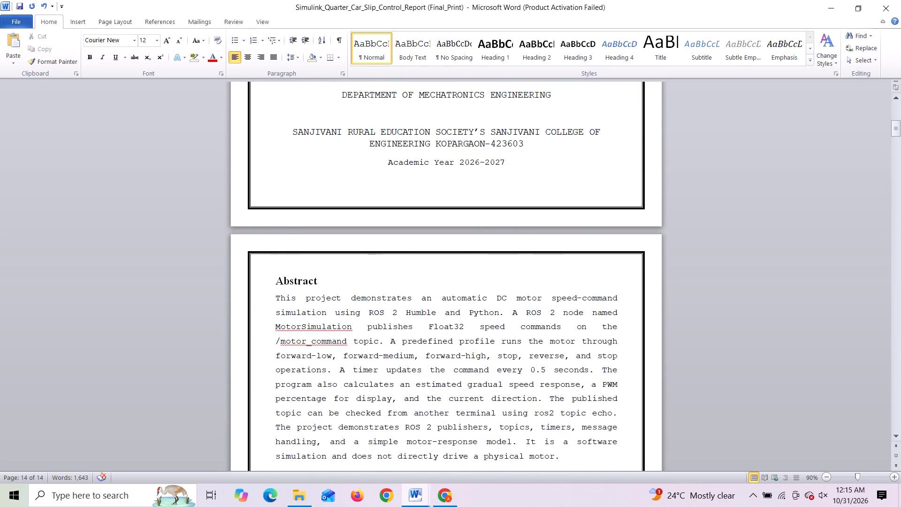
pyautogui.scroll(-1, 408, 401)
# Set the font of the whole document to Times New Roman.
pyautogui.hotkey('ctrl', 'a')
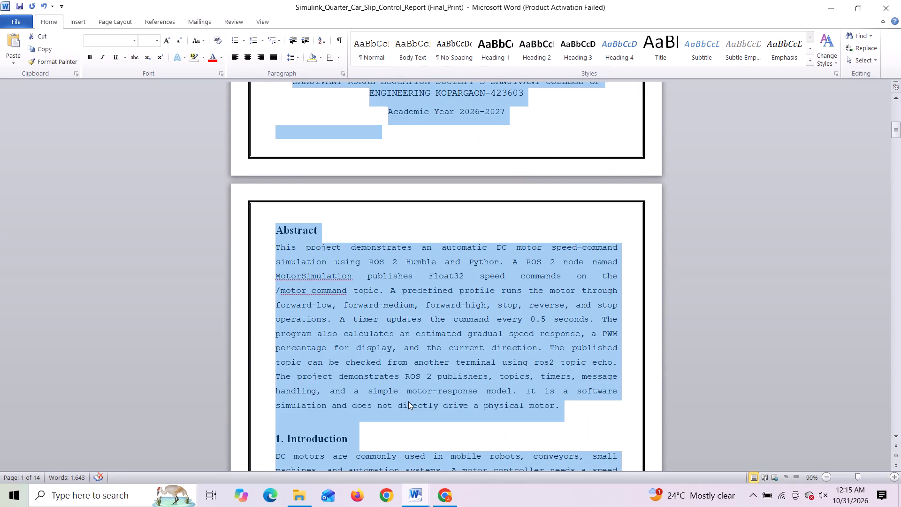
pyautogui.click(114, 43)
pyautogui.write('ti')
pyautogui.press('Return')
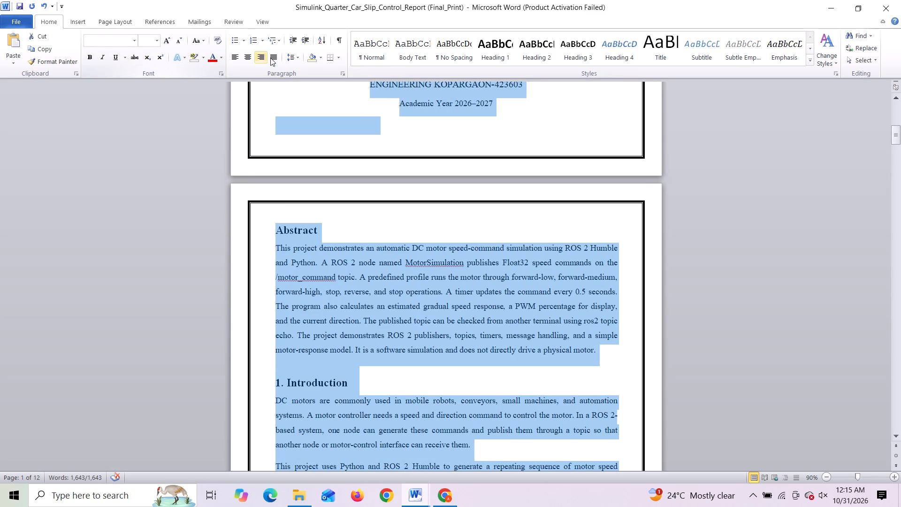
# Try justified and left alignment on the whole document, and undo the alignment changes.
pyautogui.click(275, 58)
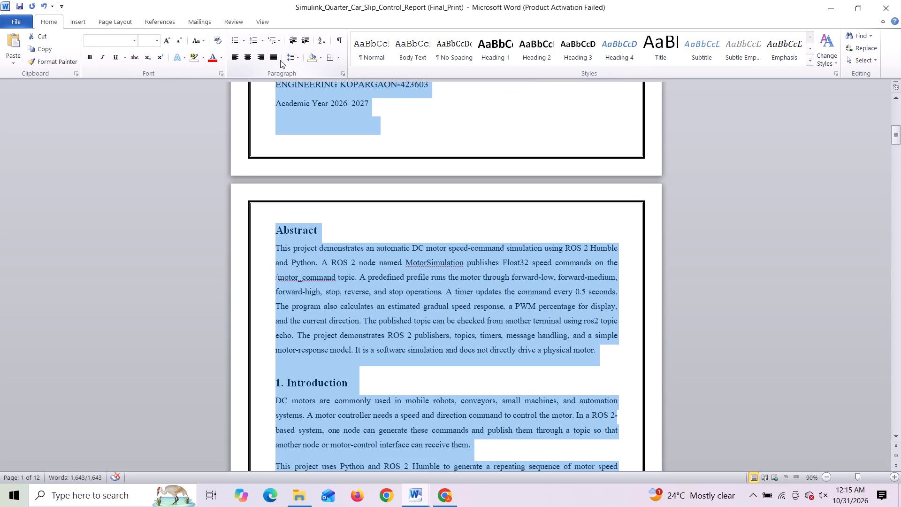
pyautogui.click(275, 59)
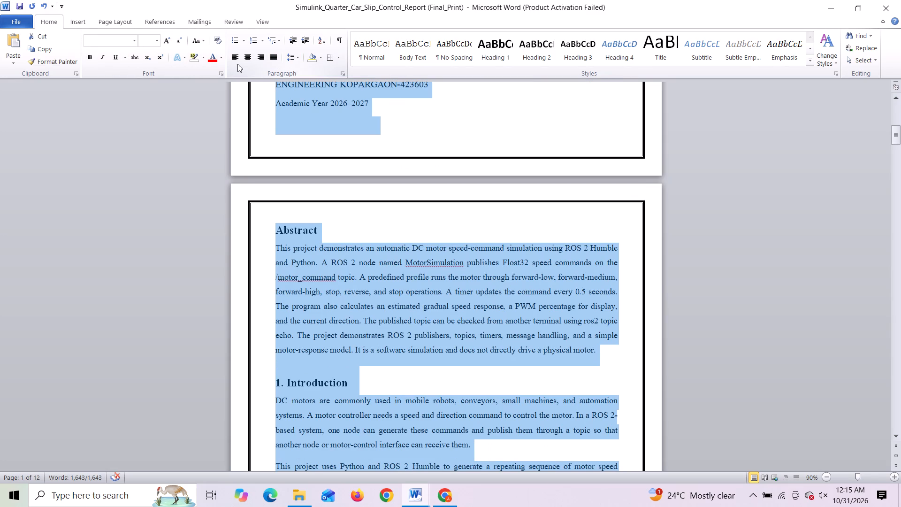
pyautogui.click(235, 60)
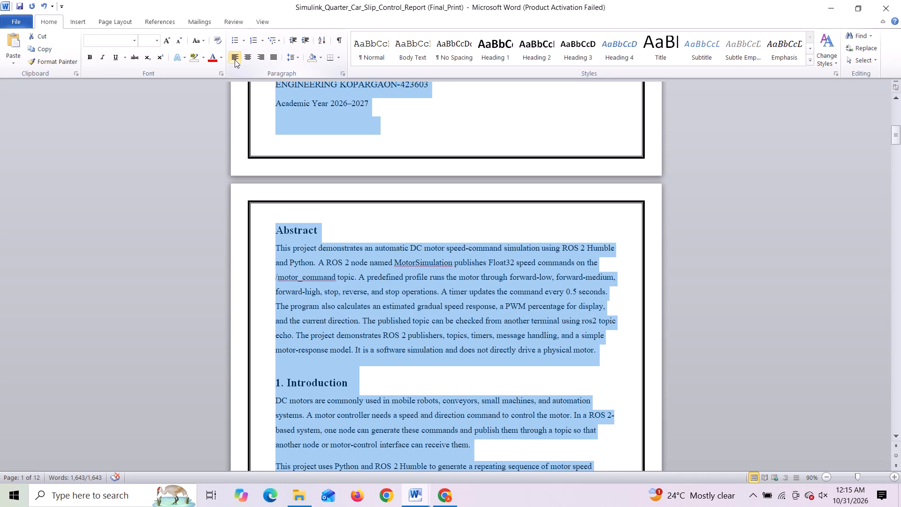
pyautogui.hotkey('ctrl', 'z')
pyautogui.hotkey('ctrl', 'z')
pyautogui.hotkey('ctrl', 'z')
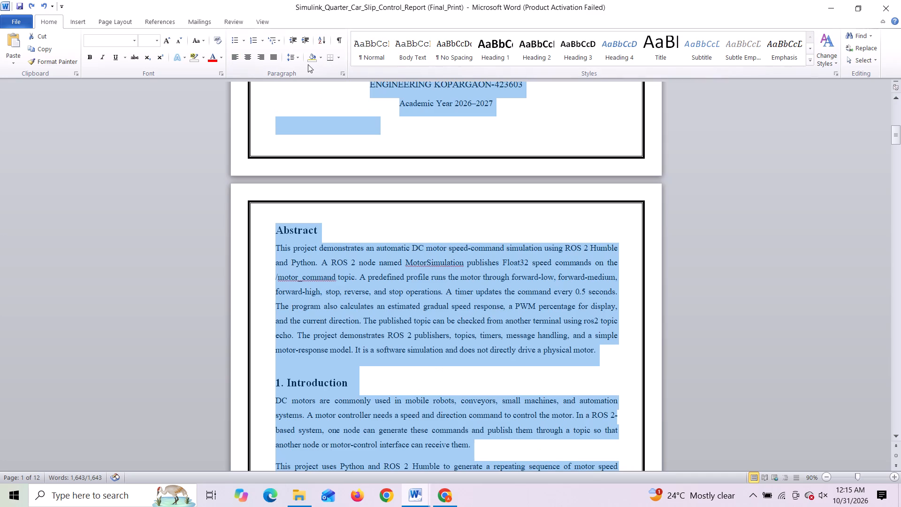
# Set the line spacing of the whole document to 1.5.
pyautogui.click(285, 56)
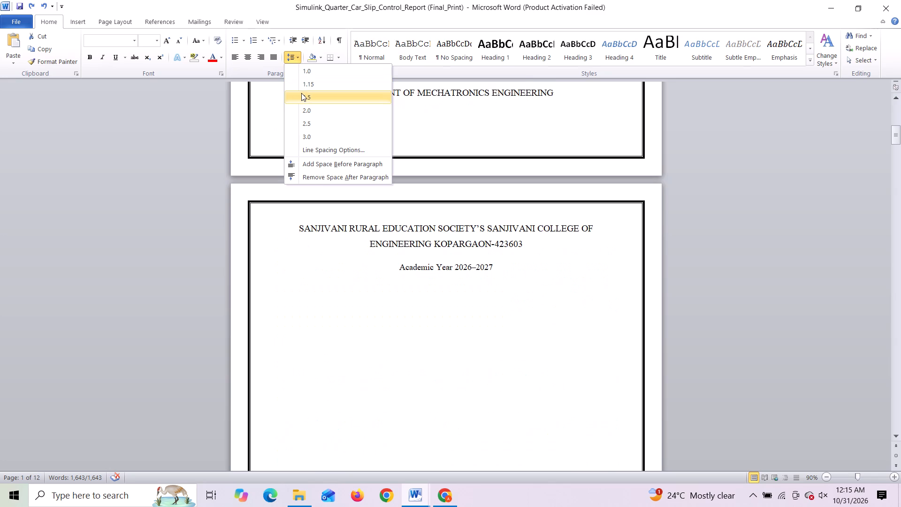
pyautogui.click(301, 93)
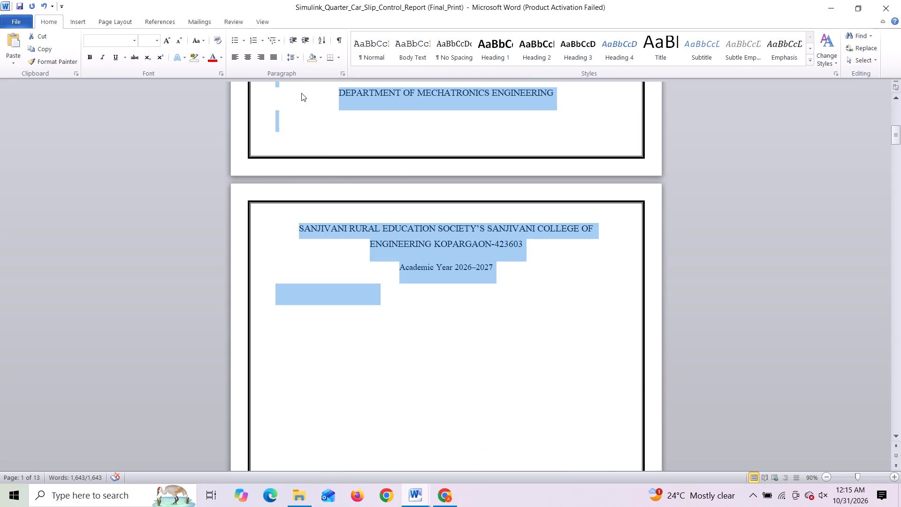
pyautogui.scroll(5, 301, 93)
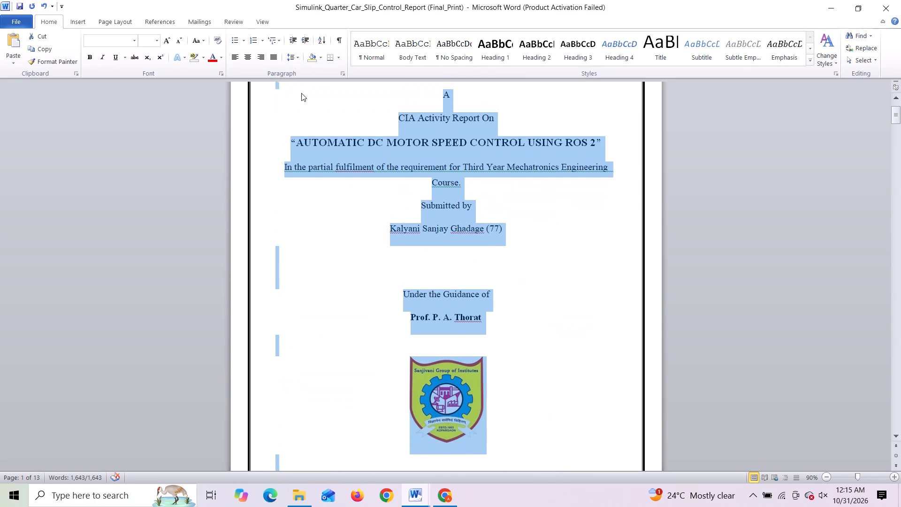
pyautogui.scroll(-9, 301, 93)
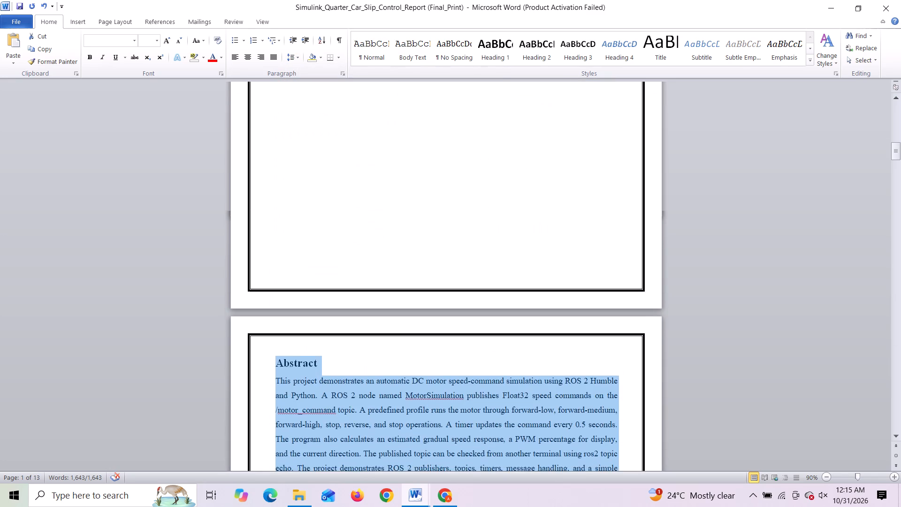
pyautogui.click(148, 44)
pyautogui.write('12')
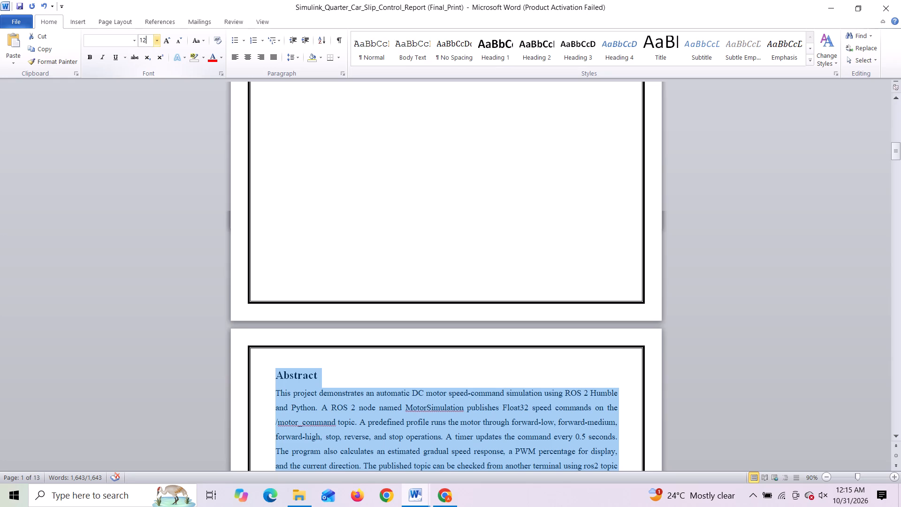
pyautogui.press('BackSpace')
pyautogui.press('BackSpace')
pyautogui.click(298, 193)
# Delete the page break in the blank area between the academic year line and the Abstract heading.
pyautogui.scroll(-4, 298, 193)
pyautogui.click(325, 165)
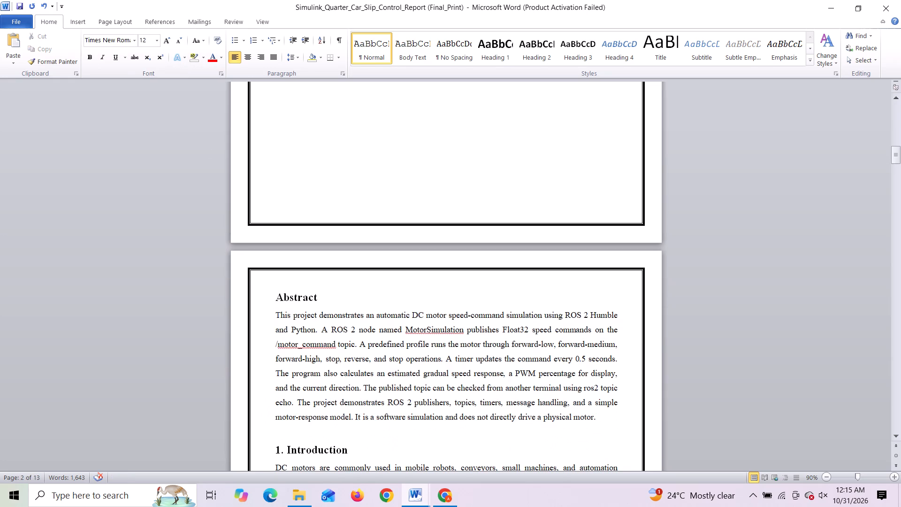
pyautogui.hotkey('ctrl', 'Delete')
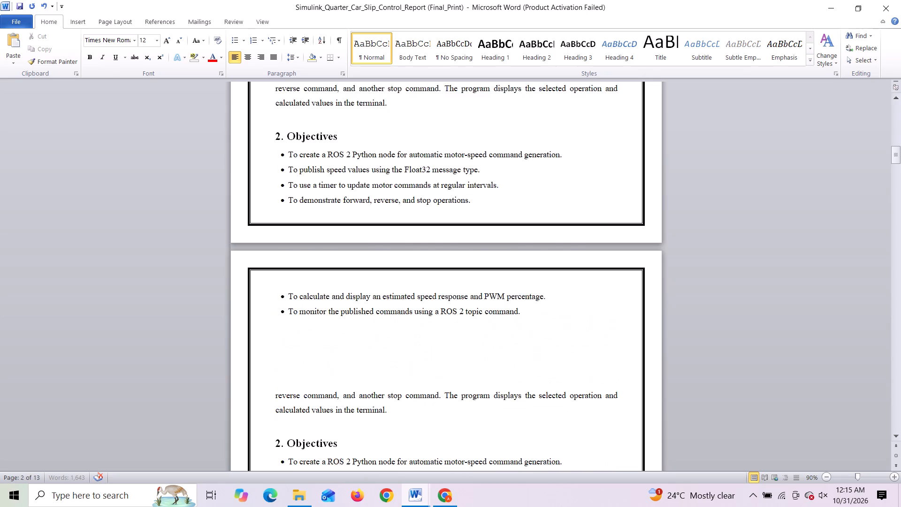
# Delete the title page text from the opening "A" through the guiding professor's name above the college logo.
pyautogui.scroll(7, 325, 165)
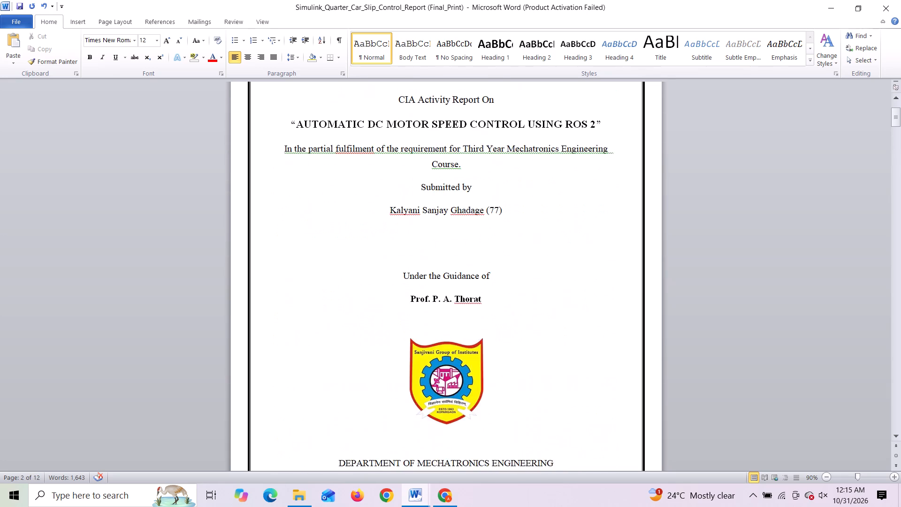
pyautogui.scroll(3, 325, 165)
pyautogui.click(441, 175)
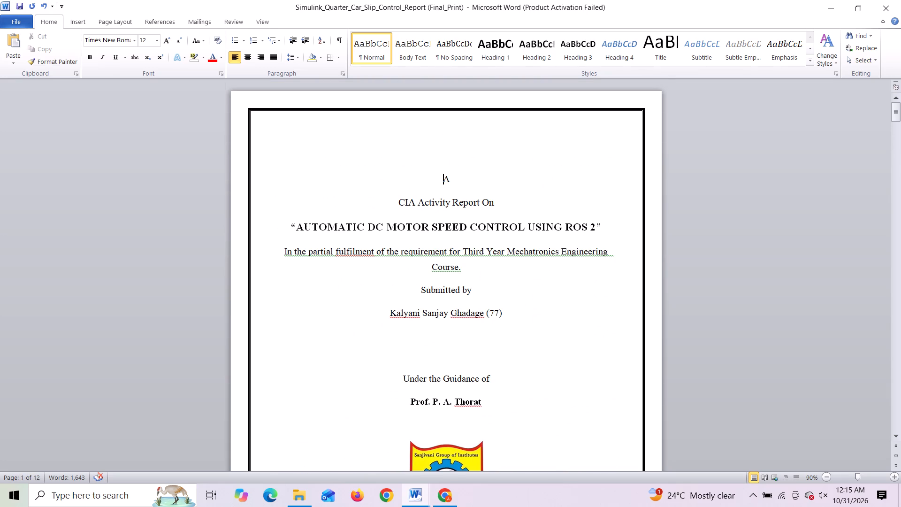
pyautogui.moveTo(441, 175); pyautogui.dragTo(510, 408)
pyautogui.scroll(1, 510, 408)
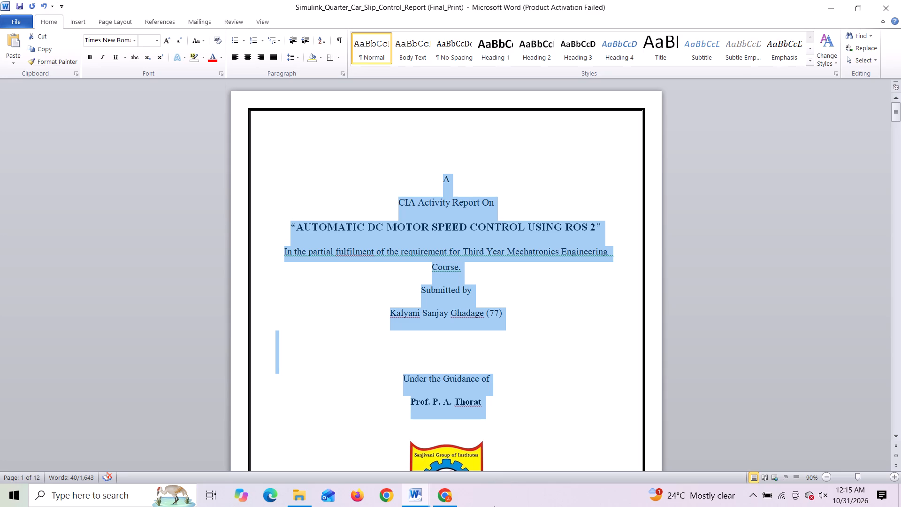
pyautogui.press('BackSpace')
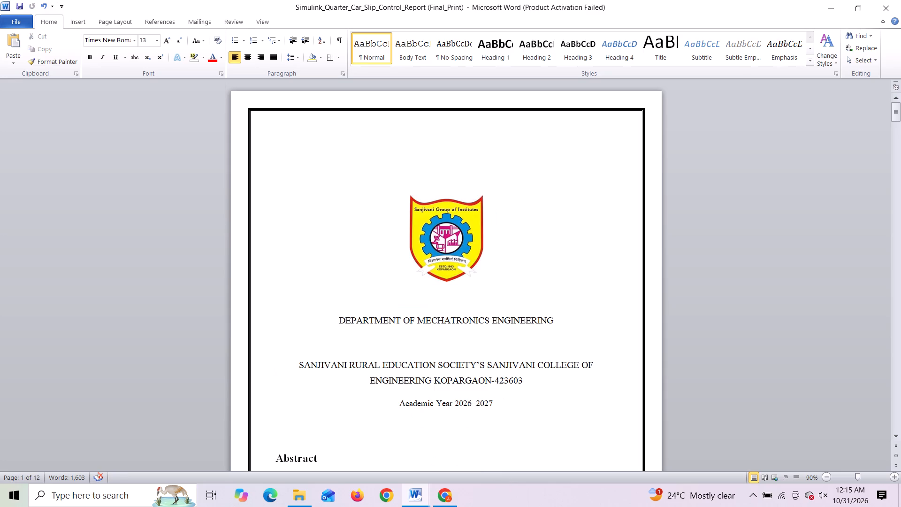
# Delete the college logo above the department name.
pyautogui.click(462, 231)
pyautogui.press('Delete')
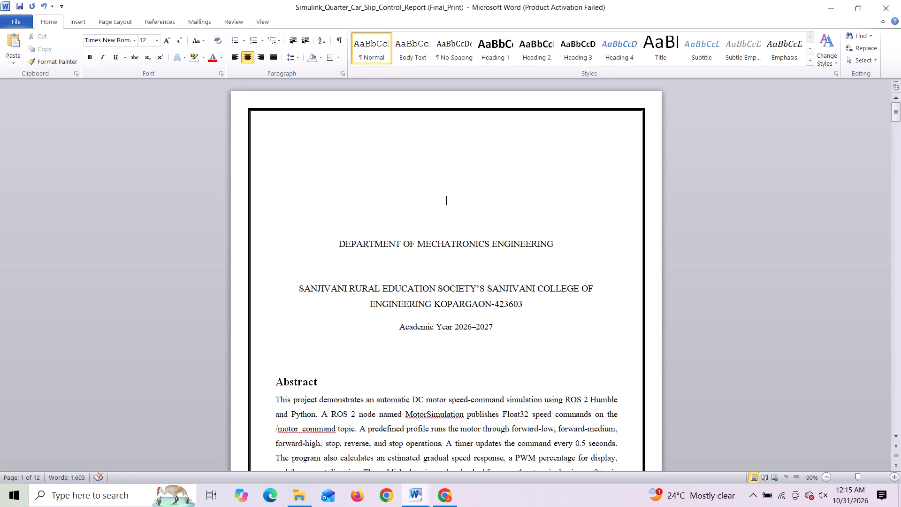
# Delete the department name, college name and academic year lines above the Abstract heading.
pyautogui.moveTo(336, 242); pyautogui.dragTo(555, 359)
pyautogui.press('Delete')
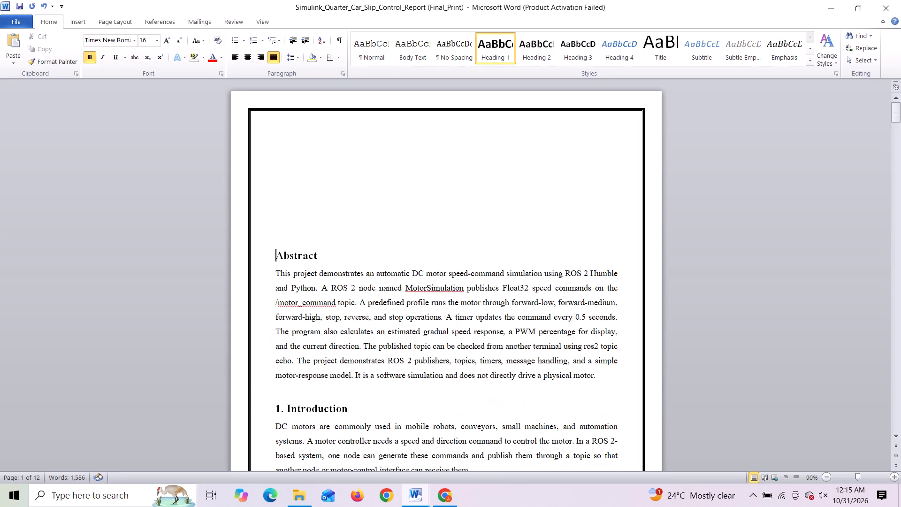
# Remove the blank lines above the Abstract heading so it starts at the top of the first page.
pyautogui.press('BackSpace')
pyautogui.press('BackSpace')
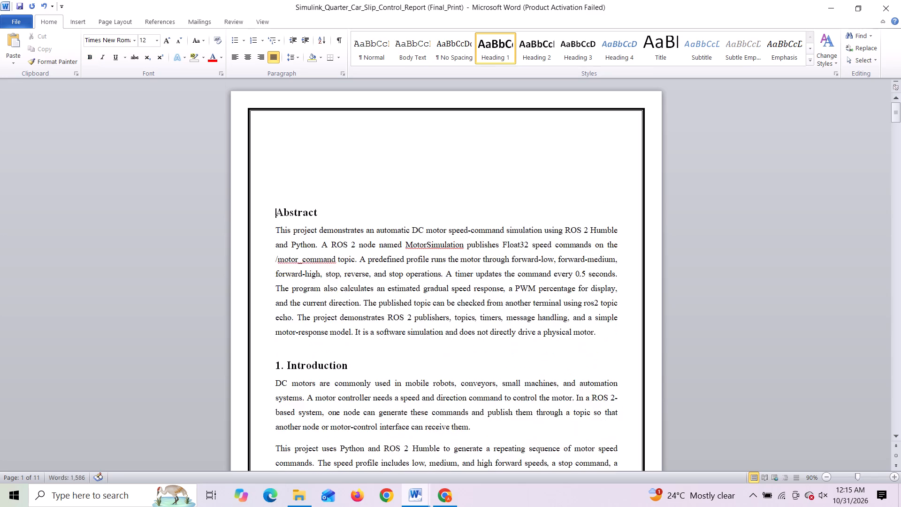
pyautogui.press('BackSpace')
pyautogui.press('BackSpace')
pyautogui.press('BackSpace')
pyautogui.press('BackSpace')
pyautogui.press('BackSpace')
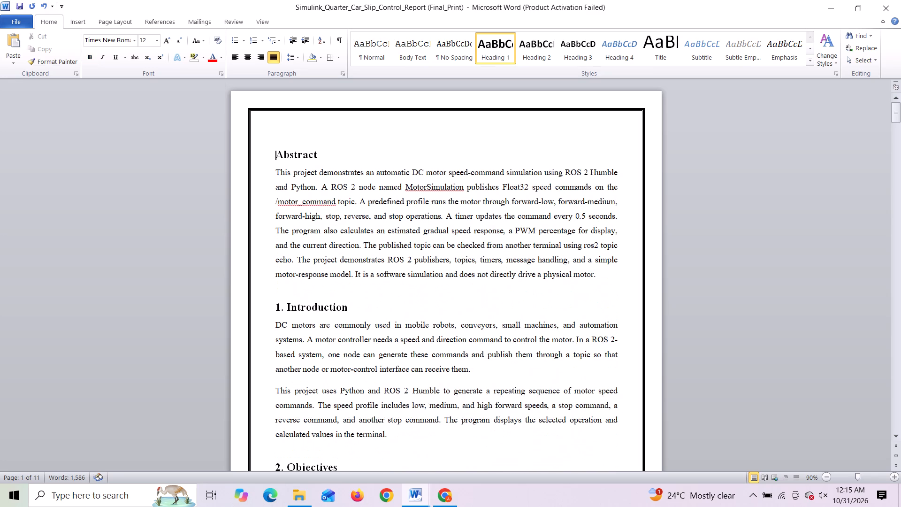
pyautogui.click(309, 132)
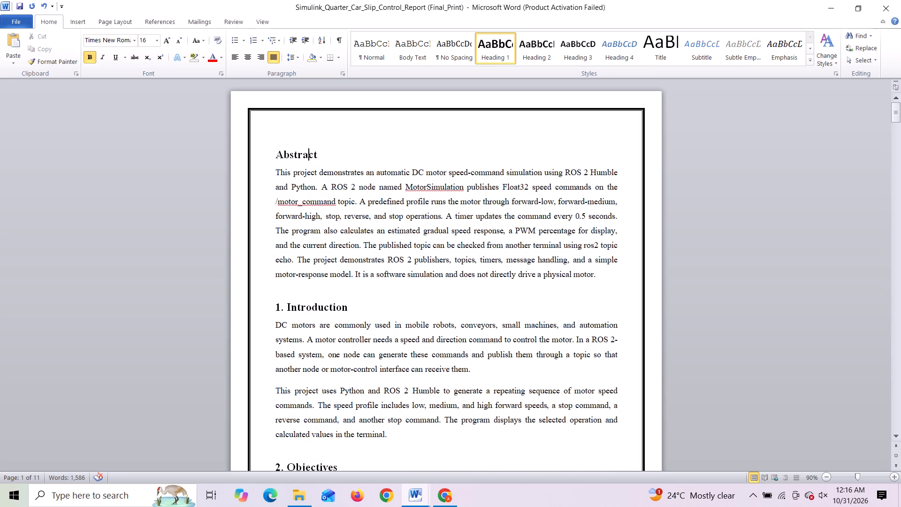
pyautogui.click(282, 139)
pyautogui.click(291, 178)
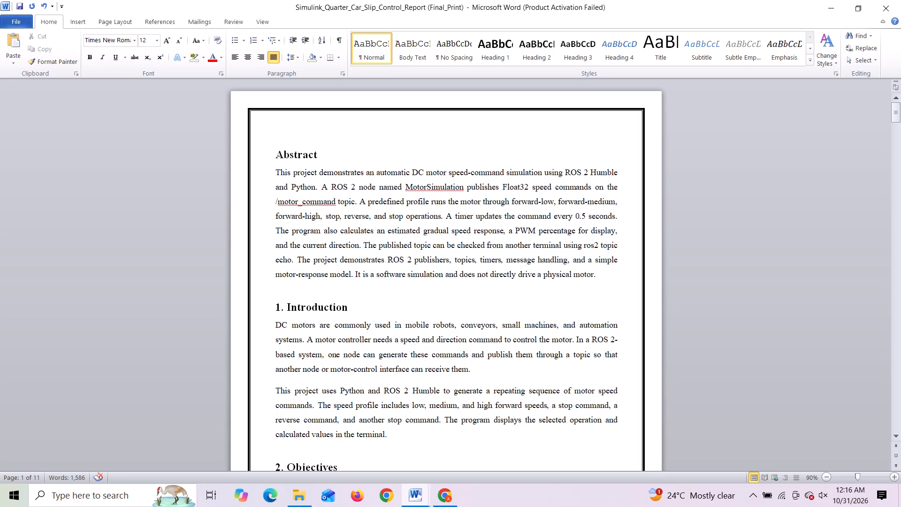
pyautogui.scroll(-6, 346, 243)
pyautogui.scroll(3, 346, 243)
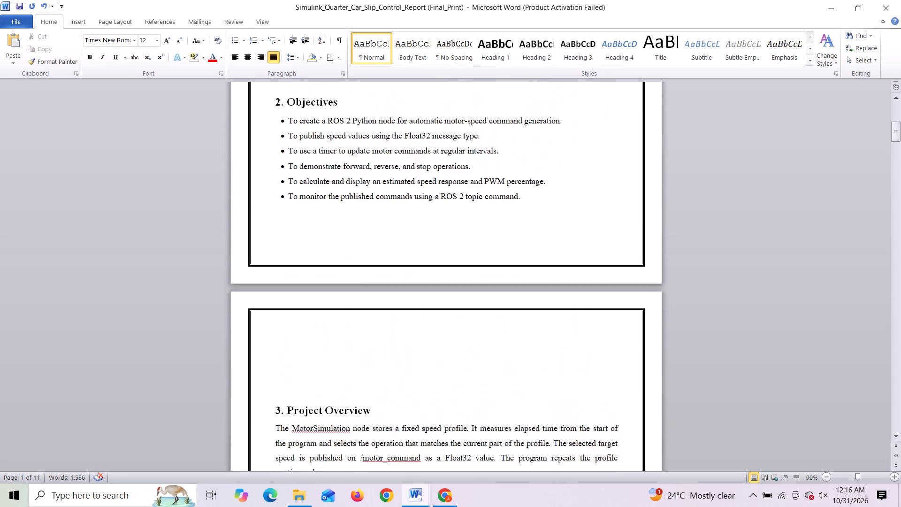
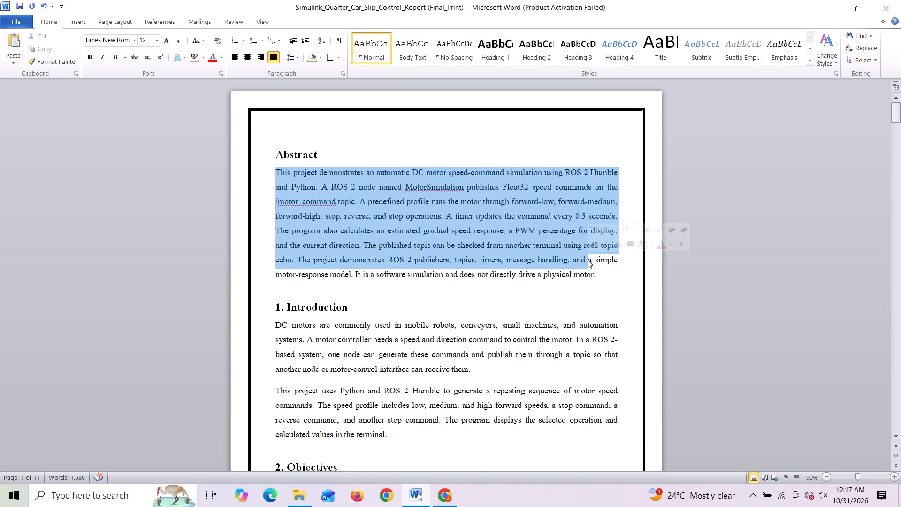
# Delete the existing abstract paragraph between the Abstract heading and the 1. Introduction heading.
pyautogui.click(278, 173)
pyautogui.moveTo(278, 173); pyautogui.dragTo(614, 284)
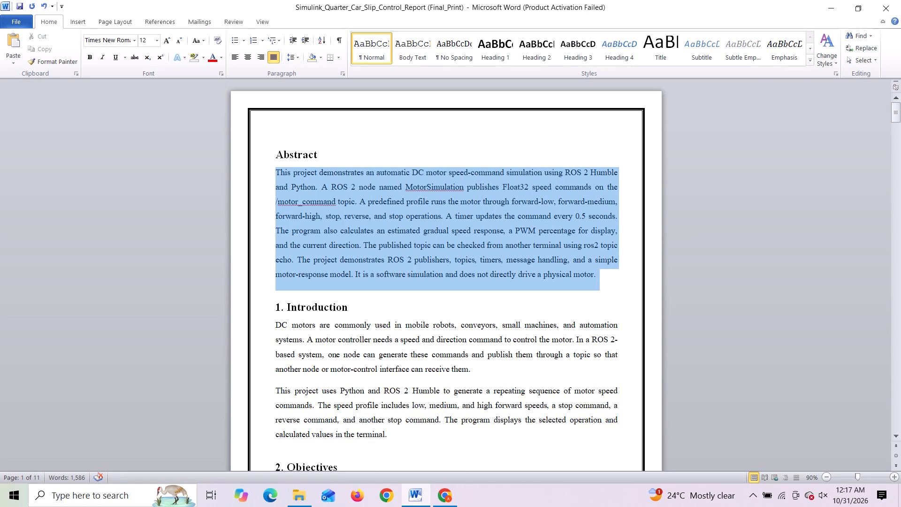
pyautogui.moveTo(614, 284); pyautogui.dragTo(614, 283)
pyautogui.press('BackSpace')
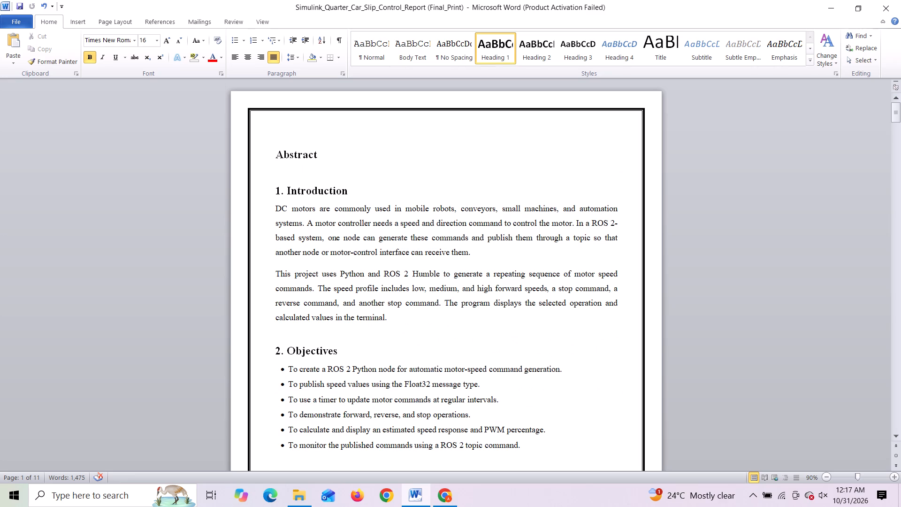
# Paste the copied abstract text on a new line directly below the Abstract heading.
pyautogui.click(325, 161)
pyautogui.press('Return')
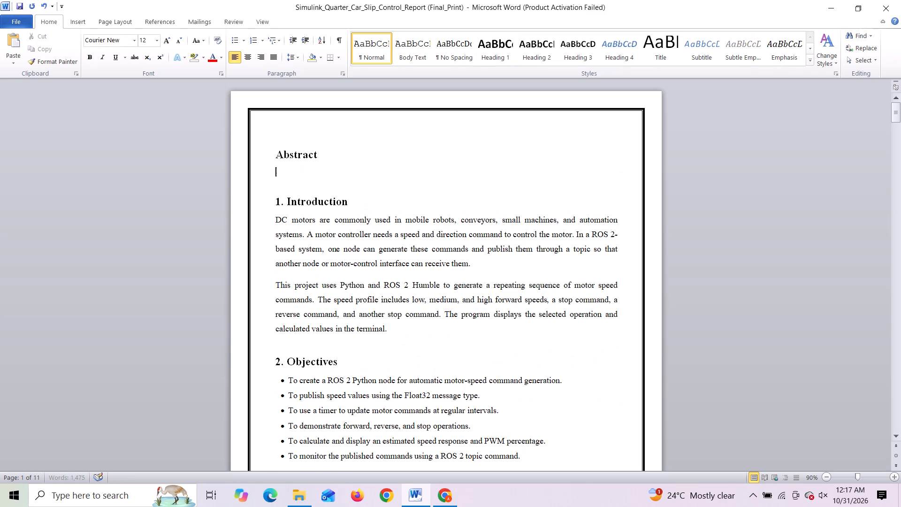
pyautogui.hotkey('ctrl', 'v')
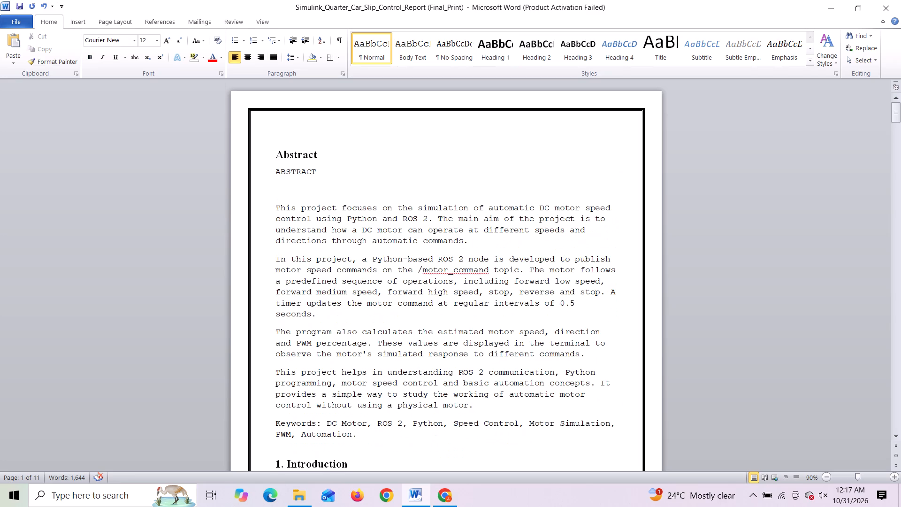
pyautogui.hotkey('ctrl', 'z')
pyautogui.hotkey('ctrl', 'v')
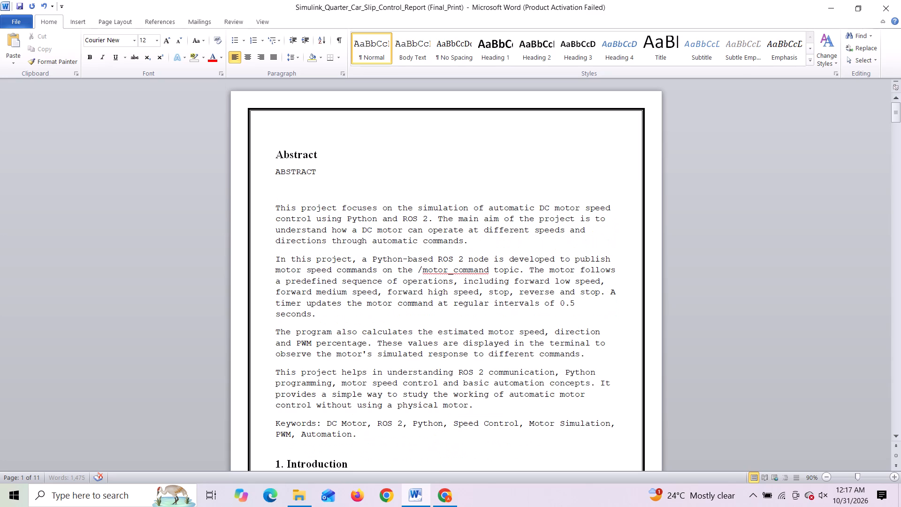
# Remove the duplicate "ABSTRACT" line and the blank line above the first pasted abstract paragraph.
pyautogui.click(277, 214)
pyautogui.press('BackSpace')
pyautogui.press('BackSpace')
pyautogui.press('BackSpace')
pyautogui.press('BackSpace')
pyautogui.press('BackSpace')
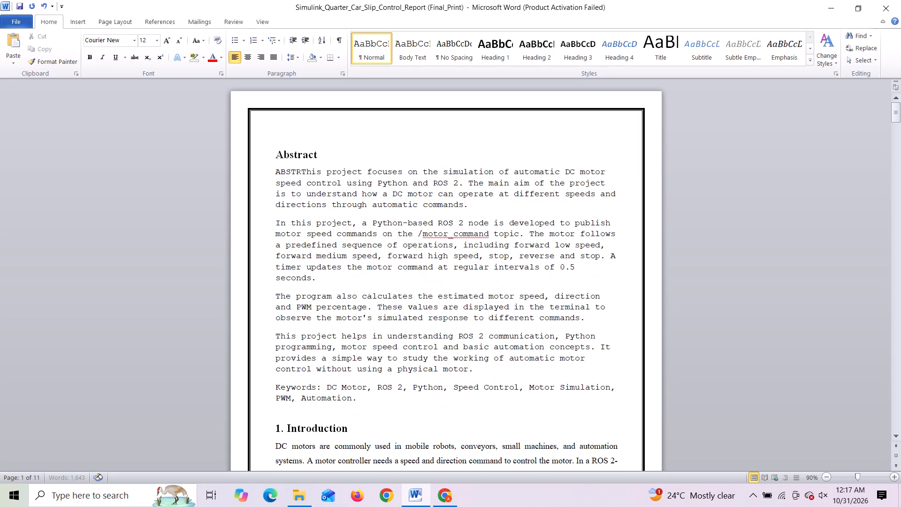
pyautogui.press('BackSpace')
pyautogui.press('BackSpace')
pyautogui.press('BackSpace')
pyautogui.press('BackSpace')
pyautogui.press('BackSpace')
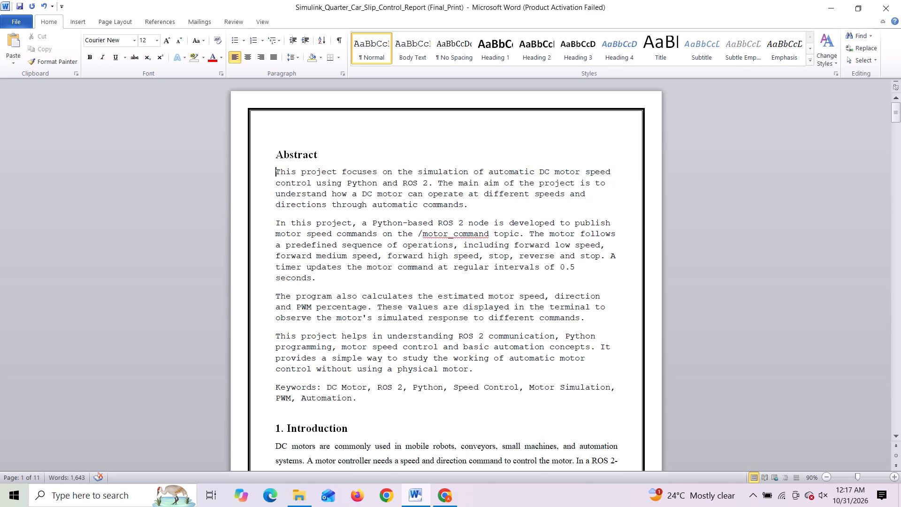
# Set the font of the pasted abstract text, including the Keywords line, to Times New Roman.
pyautogui.moveTo(276, 173); pyautogui.dragTo(371, 377)
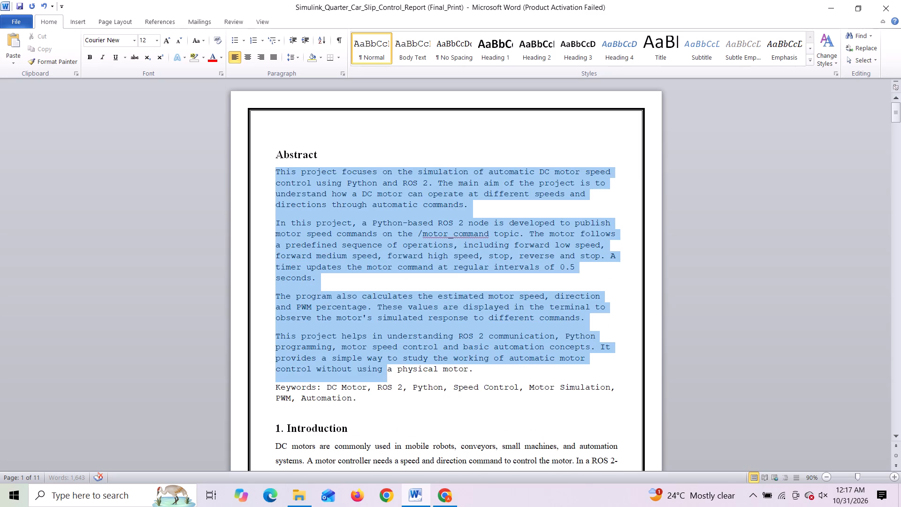
pyautogui.moveTo(371, 377); pyautogui.dragTo(369, 404)
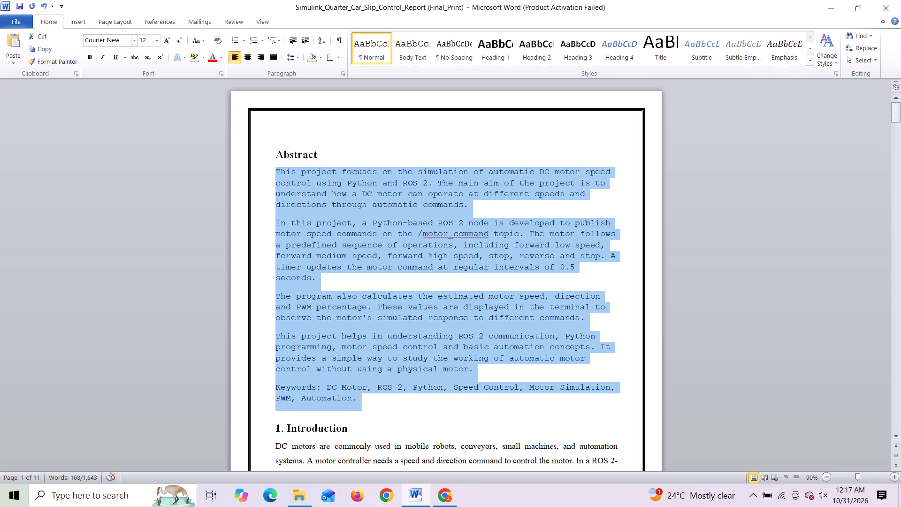
pyautogui.click(121, 38)
pyautogui.press('BackSpace')
pyautogui.write('ti')
pyautogui.press('Return')
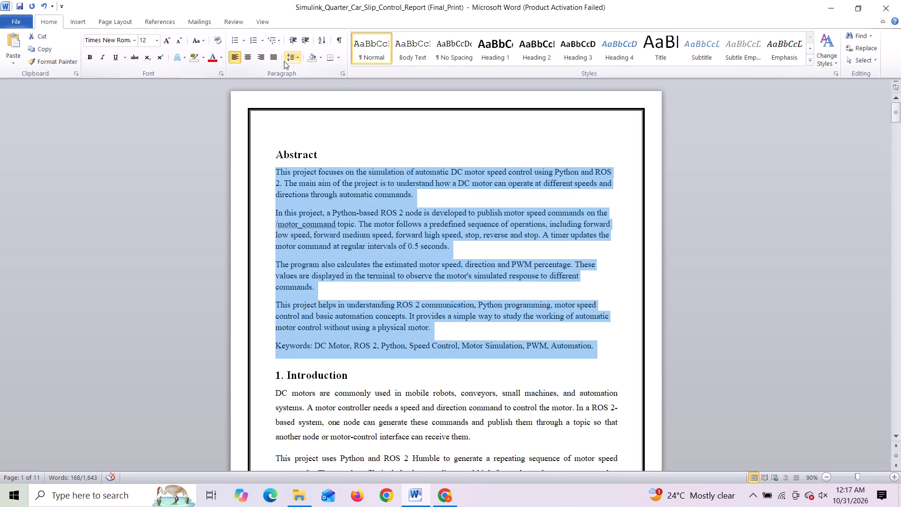
# Justify the pasted abstract text and set its line spacing to 1.5.
pyautogui.click(274, 56)
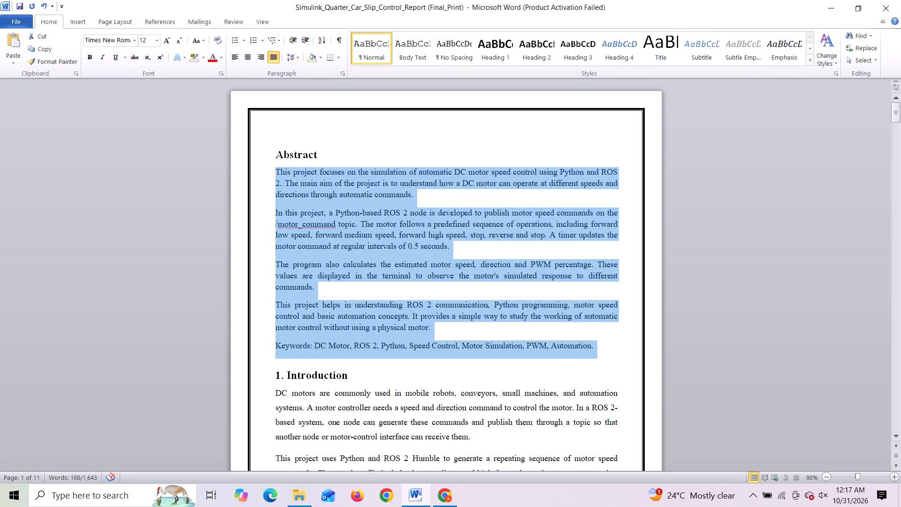
pyautogui.click(288, 60)
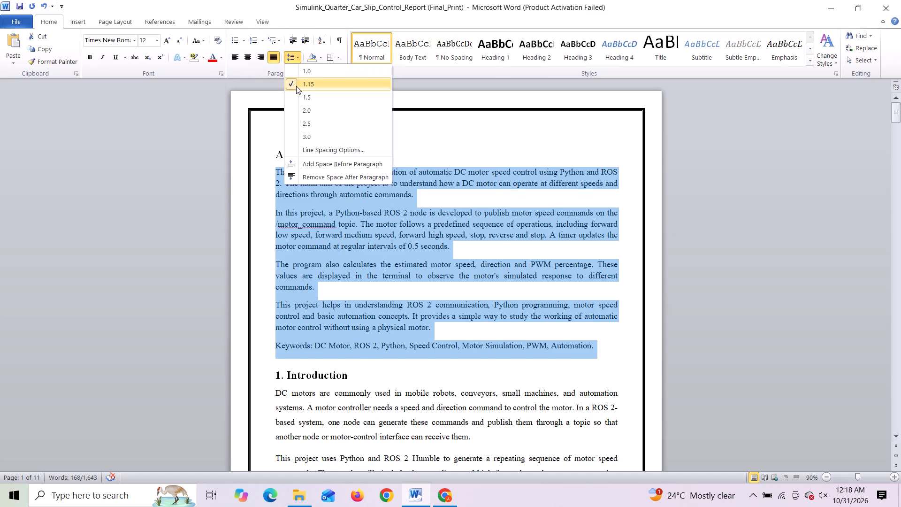
pyautogui.click(300, 93)
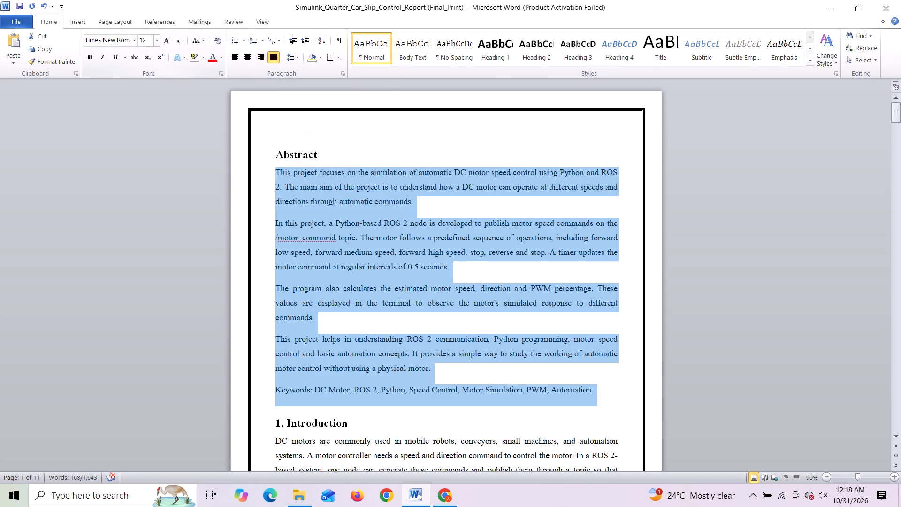
pyautogui.click(299, 201)
pyautogui.click(299, 201)
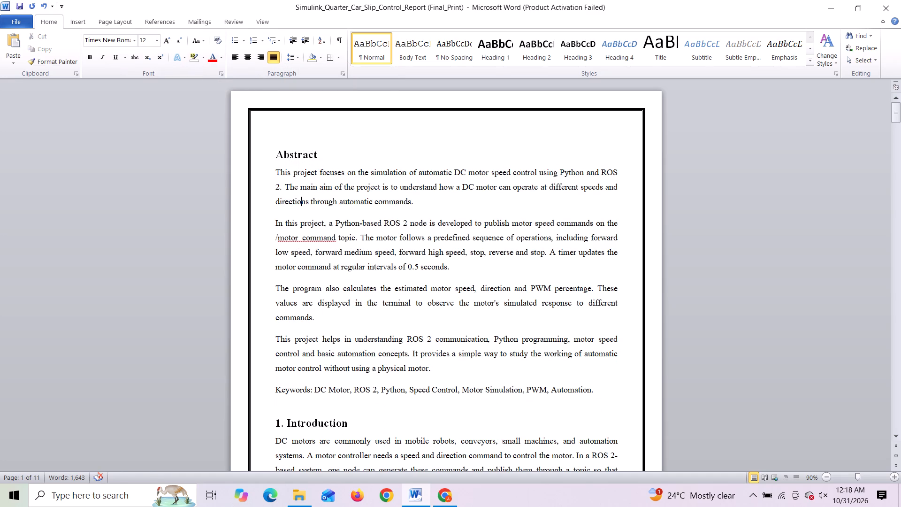
pyautogui.click(273, 223)
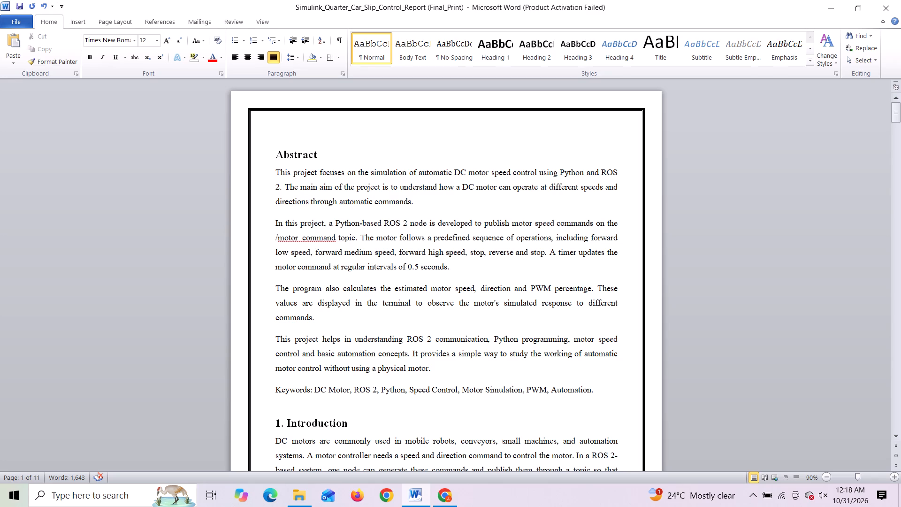
# Delete the Keywords line at the end of the abstract.
pyautogui.scroll(-2, 301, 230)
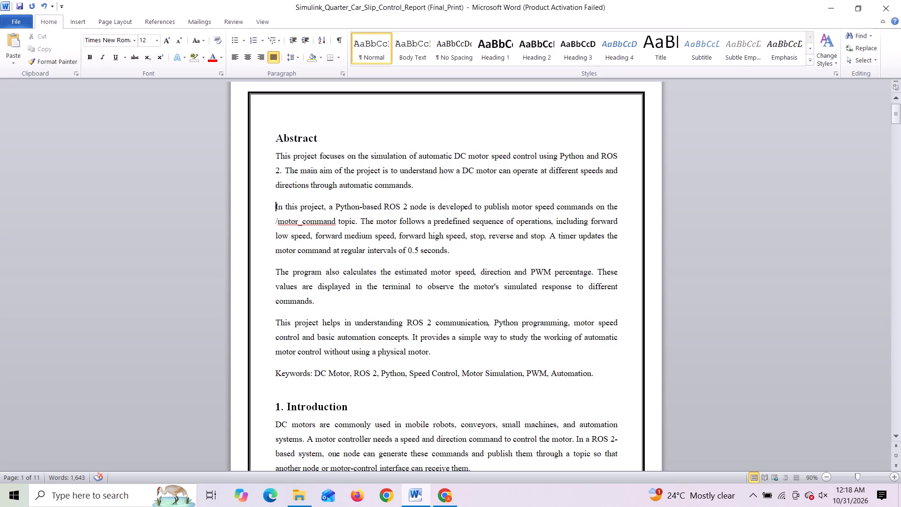
pyautogui.moveTo(272, 375); pyautogui.dragTo(576, 373)
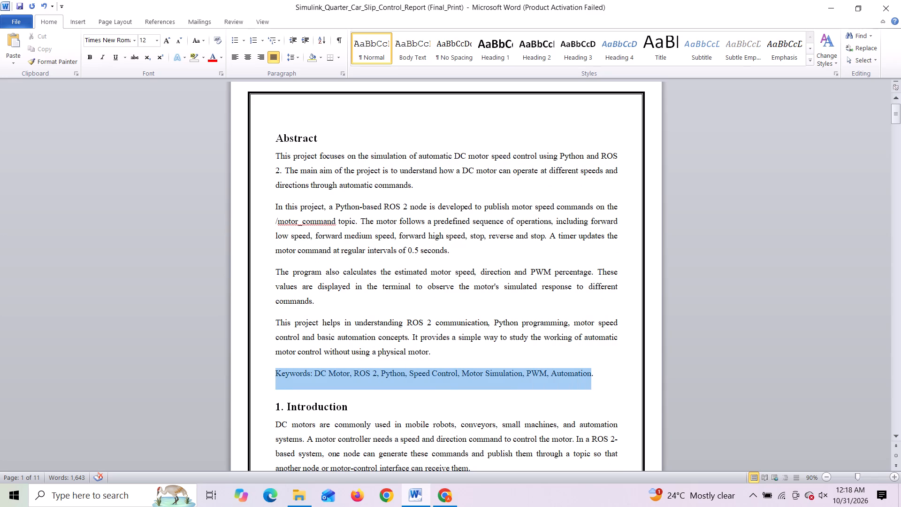
pyautogui.moveTo(576, 373); pyautogui.dragTo(625, 375)
pyautogui.press('BackSpace')
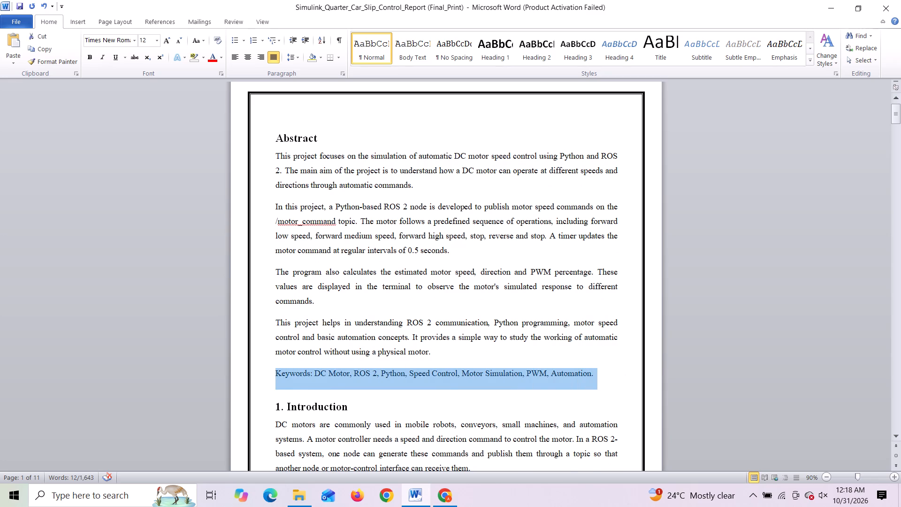
# Merge the four abstract paragraphs into one continuous paragraph by removing the breaks between them.
pyautogui.scroll(-1, 386, 271)
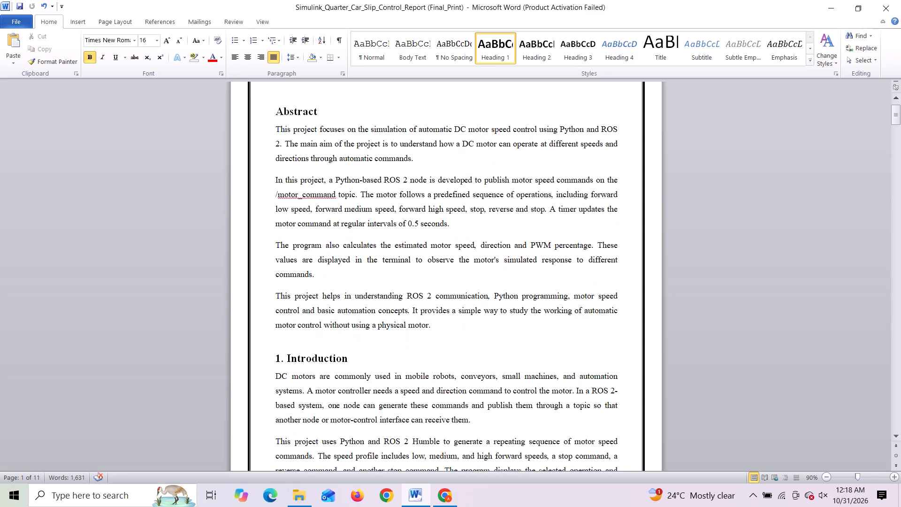
pyautogui.scroll(-2, 386, 271)
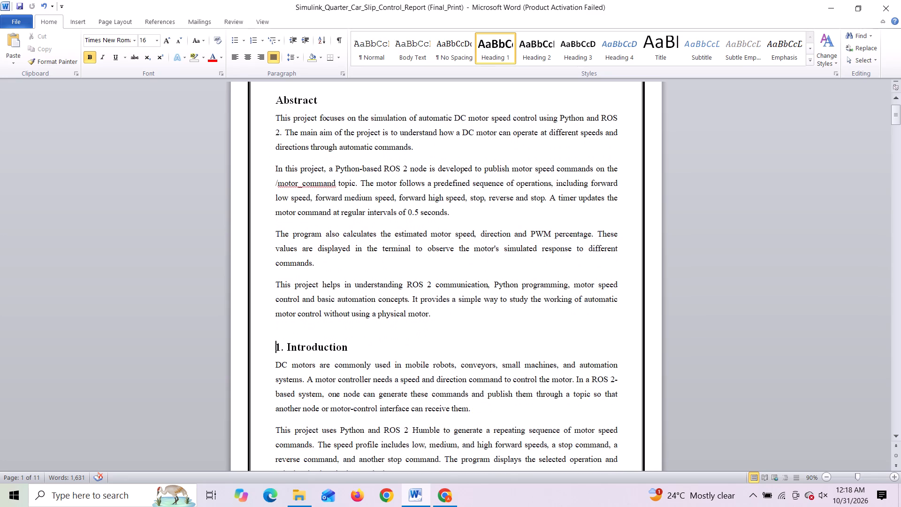
pyautogui.click(303, 187)
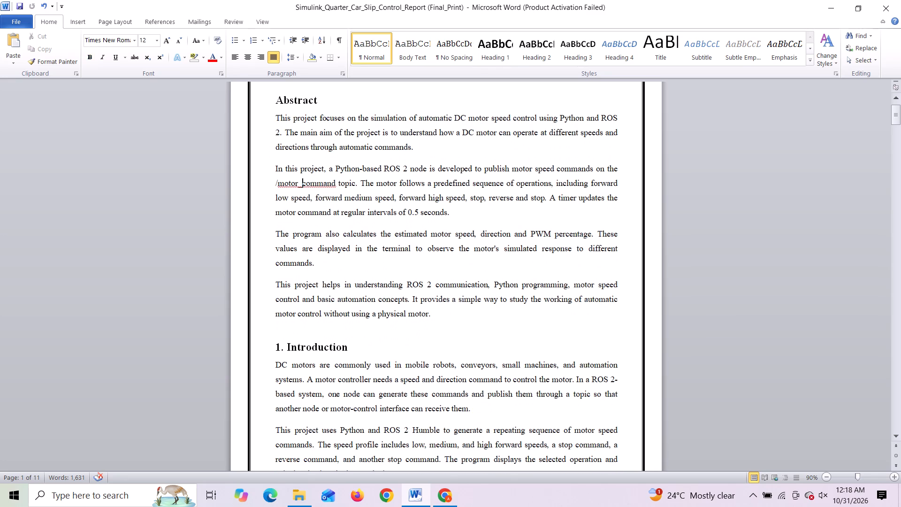
pyautogui.click(272, 167)
pyautogui.press('BackSpace')
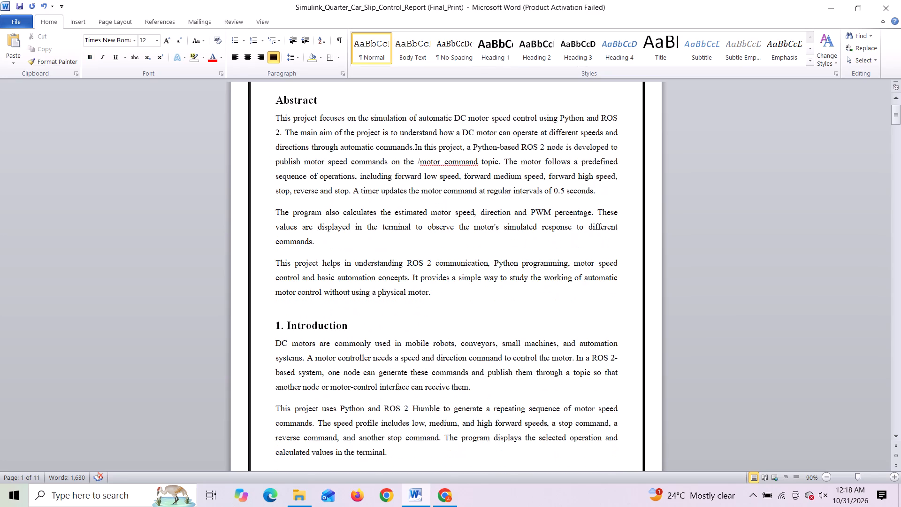
pyautogui.click(273, 242)
pyautogui.click(275, 207)
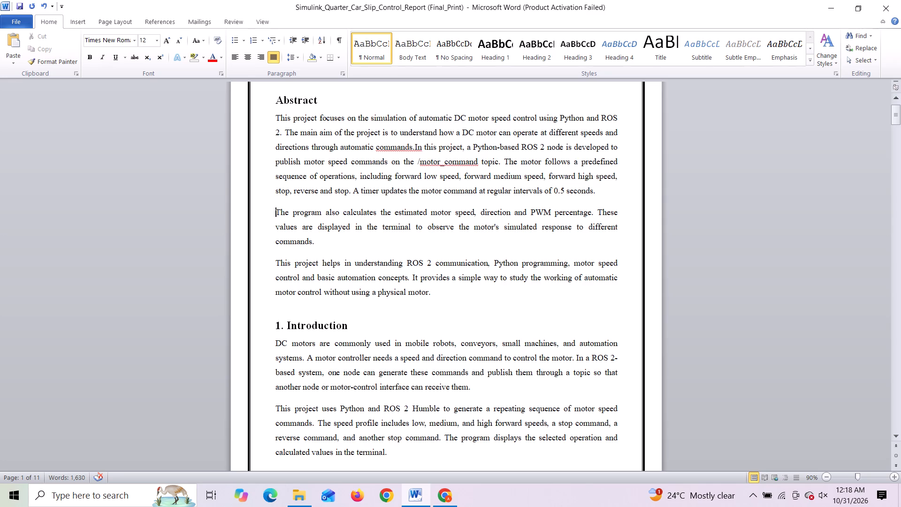
pyautogui.press('BackSpace')
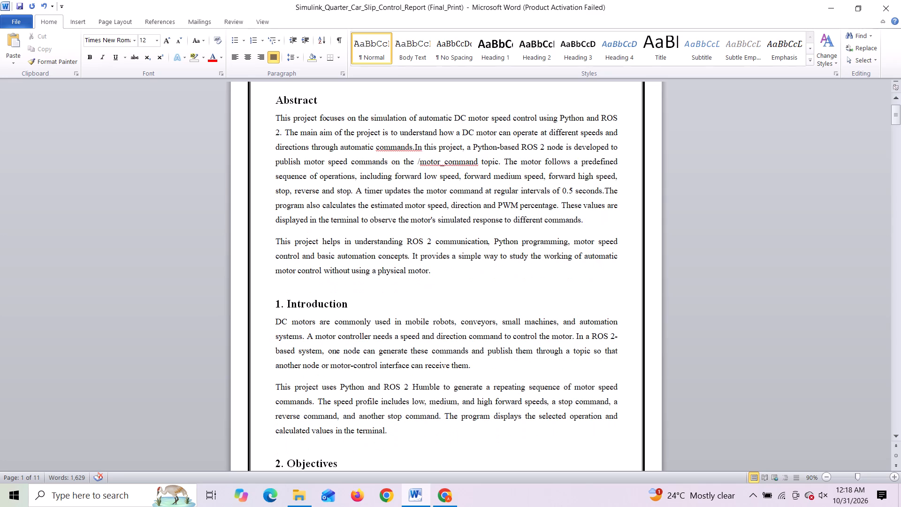
pyautogui.click(276, 243)
pyautogui.press('BackSpace')
# Insert the missing spaces before "In this project", "The program" and "This project helps" where the abstract paragraphs were joined.
pyautogui.scroll(1, 276, 243)
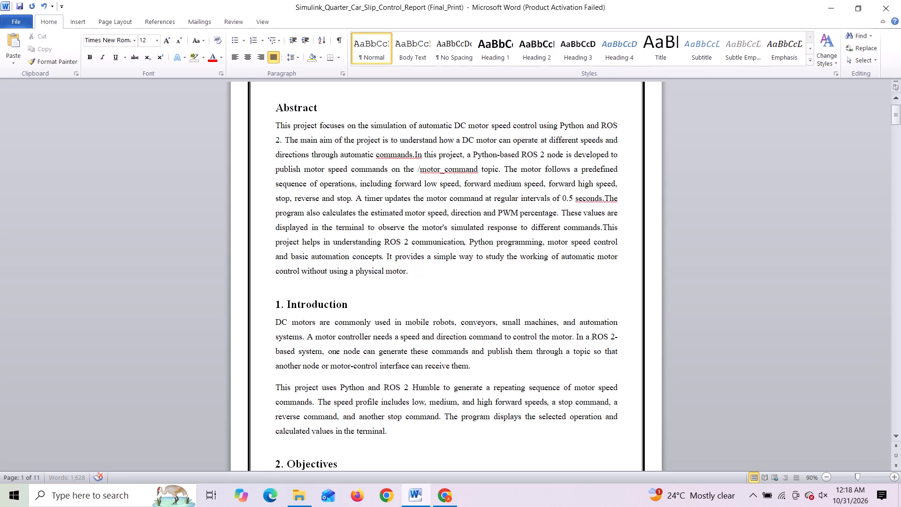
pyautogui.scroll(1, 276, 243)
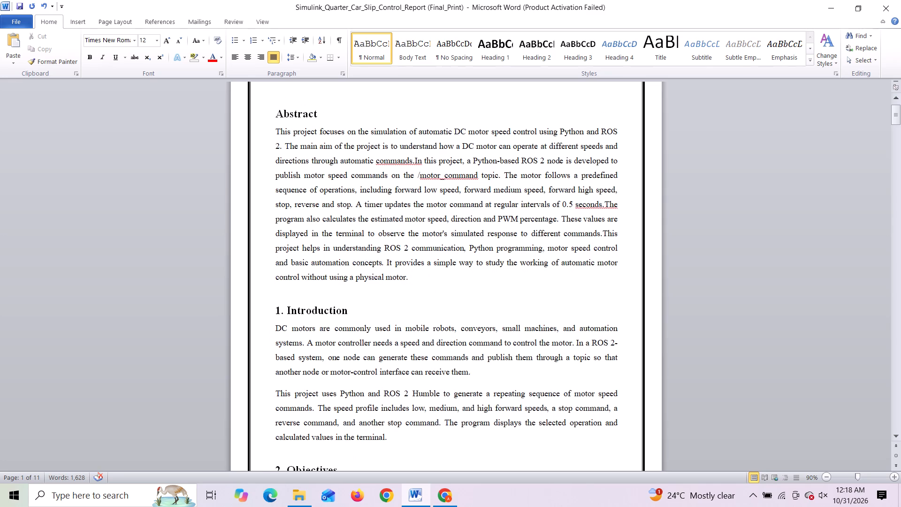
pyautogui.click(605, 206)
pyautogui.press('space')
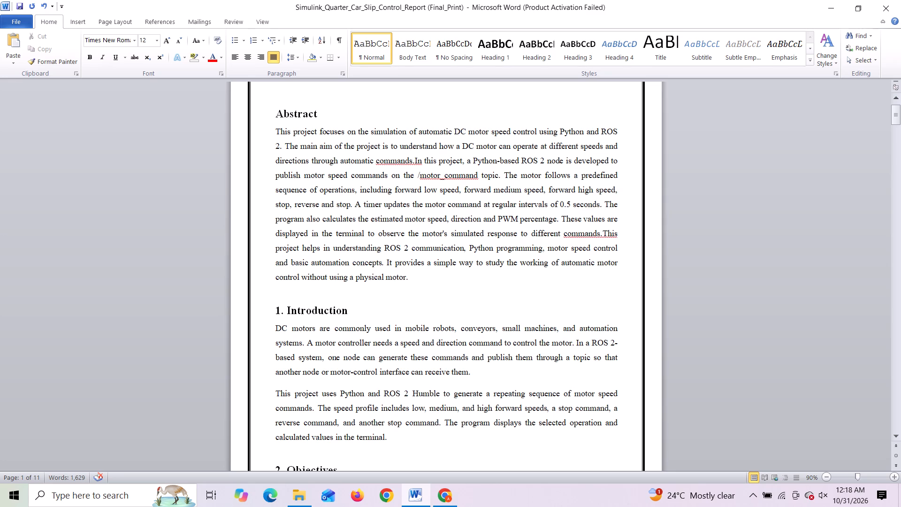
pyautogui.click(414, 163)
pyautogui.press('space')
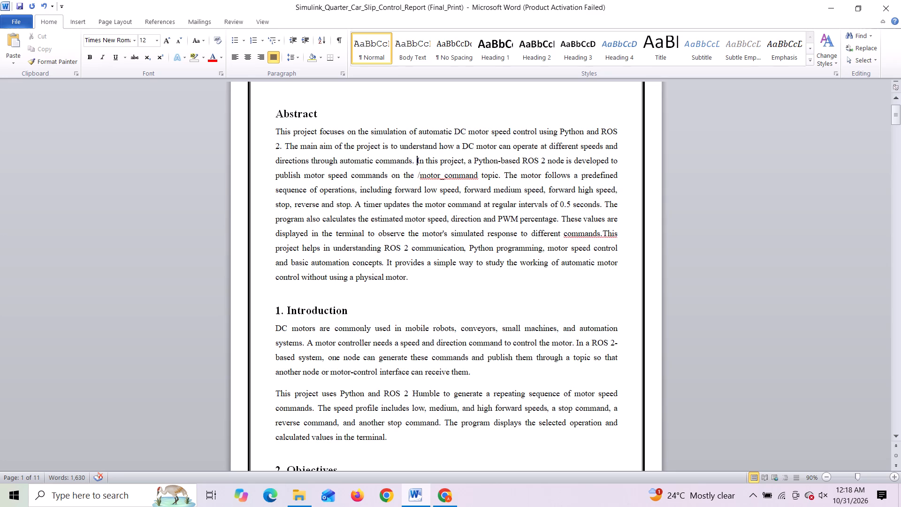
pyautogui.click(603, 234)
pyautogui.press('space')
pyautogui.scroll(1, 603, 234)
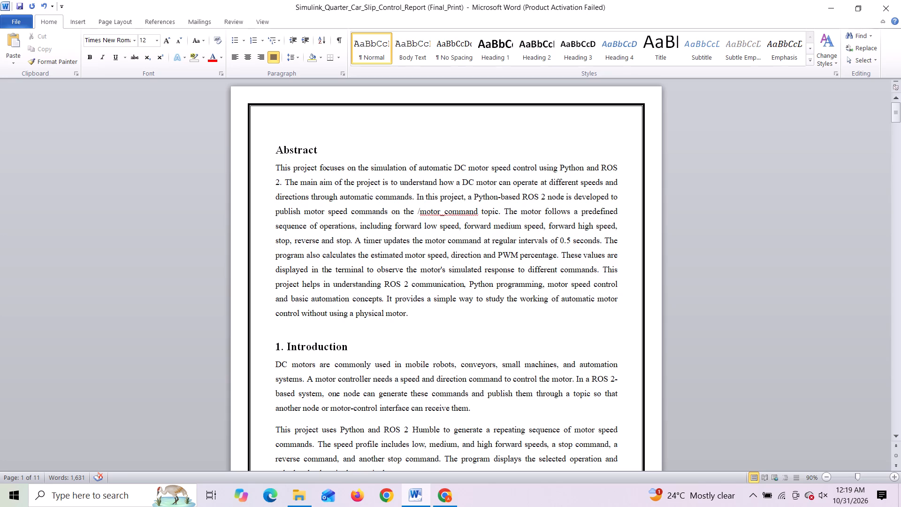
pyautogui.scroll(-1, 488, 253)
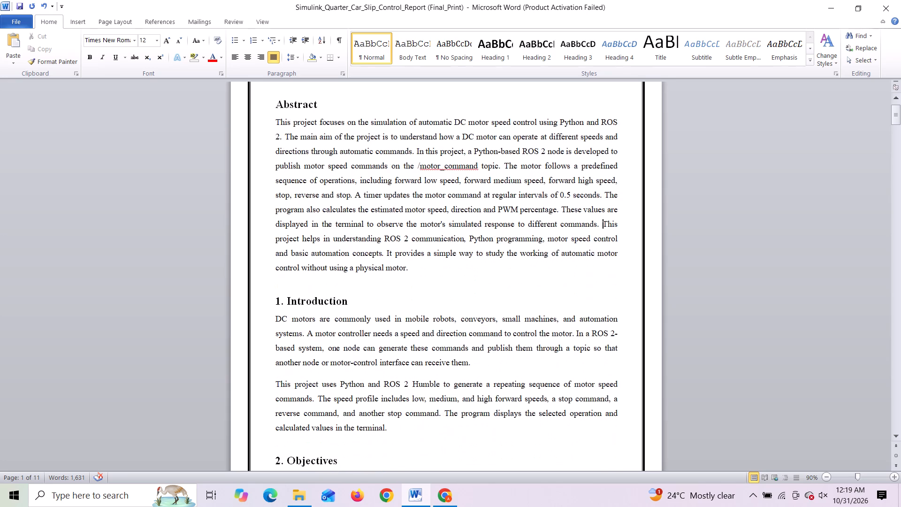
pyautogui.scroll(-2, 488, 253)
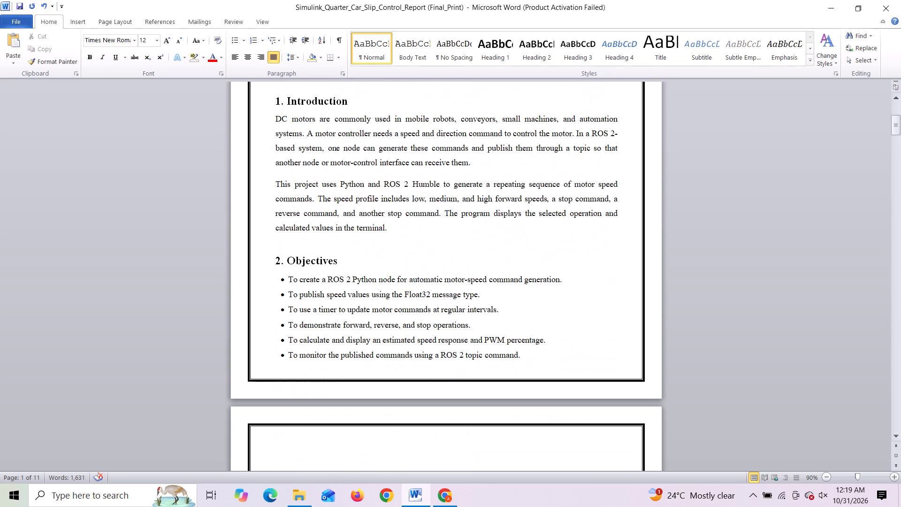
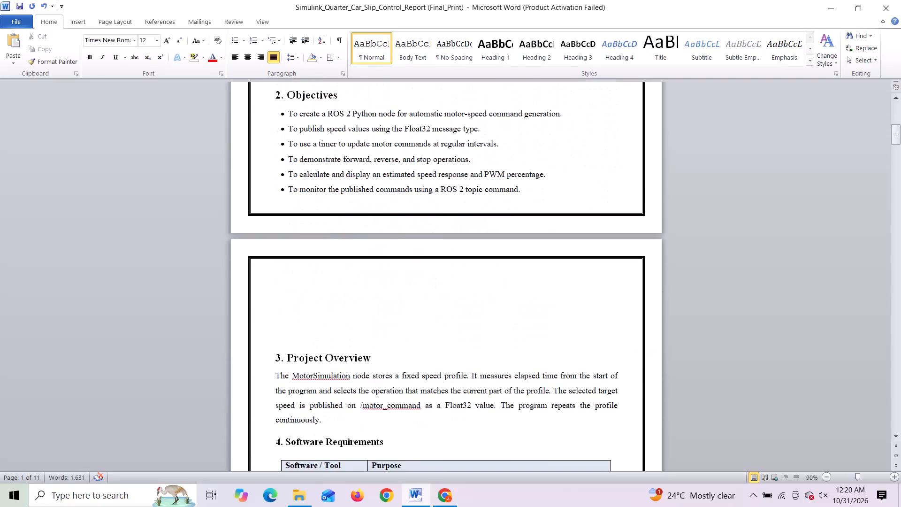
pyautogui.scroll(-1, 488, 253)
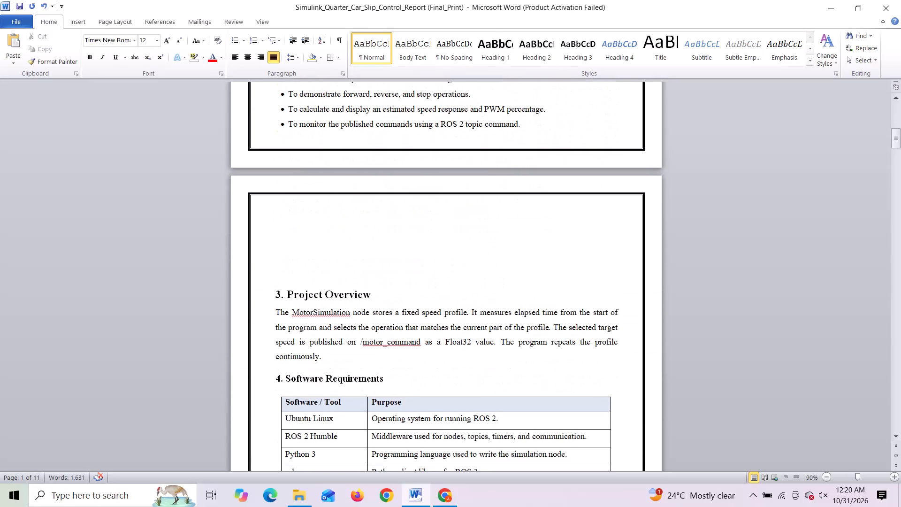
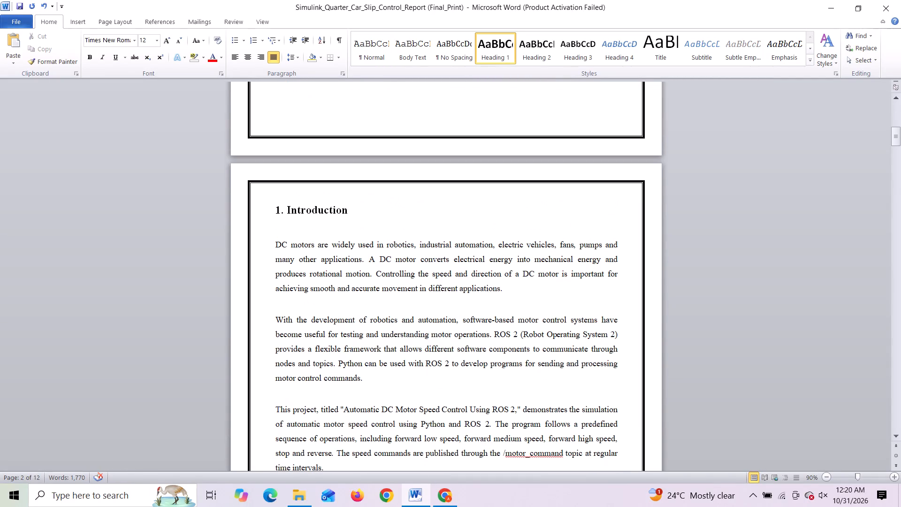
# Bring the "1. Introduction" heading back to the abstract page, on its own line below the abstract paragraph.
pyautogui.click(274, 323)
pyautogui.scroll(4, 274, 323)
pyautogui.scroll(-1, 274, 323)
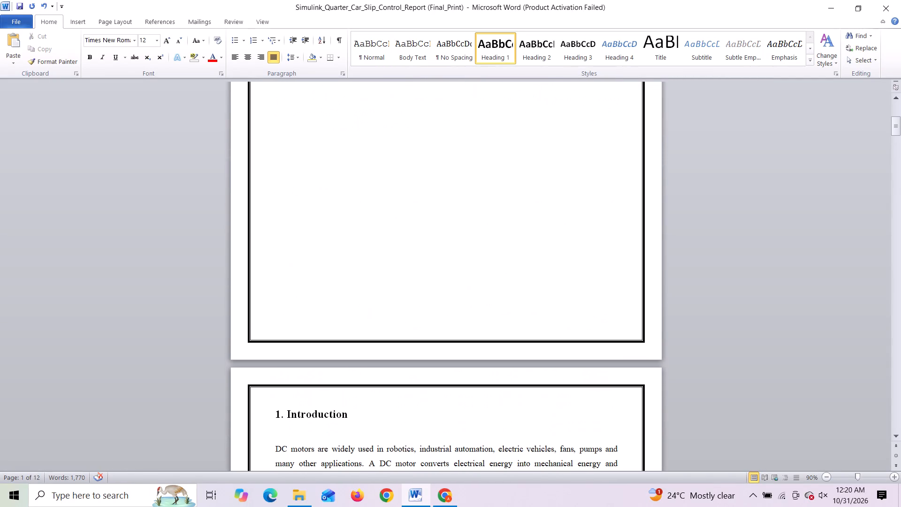
pyautogui.click(272, 415)
pyautogui.press('BackSpace')
pyautogui.scroll(1, 272, 415)
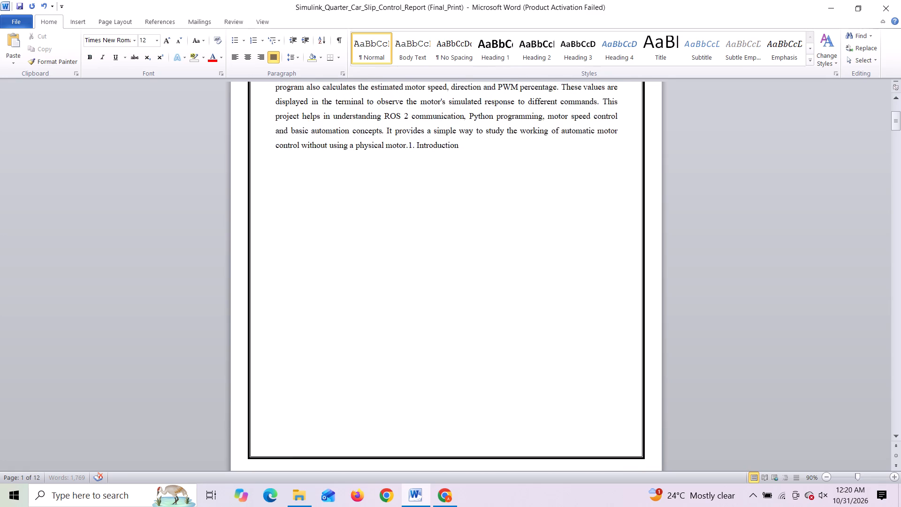
pyautogui.scroll(3, 272, 415)
pyautogui.scroll(-1, 272, 415)
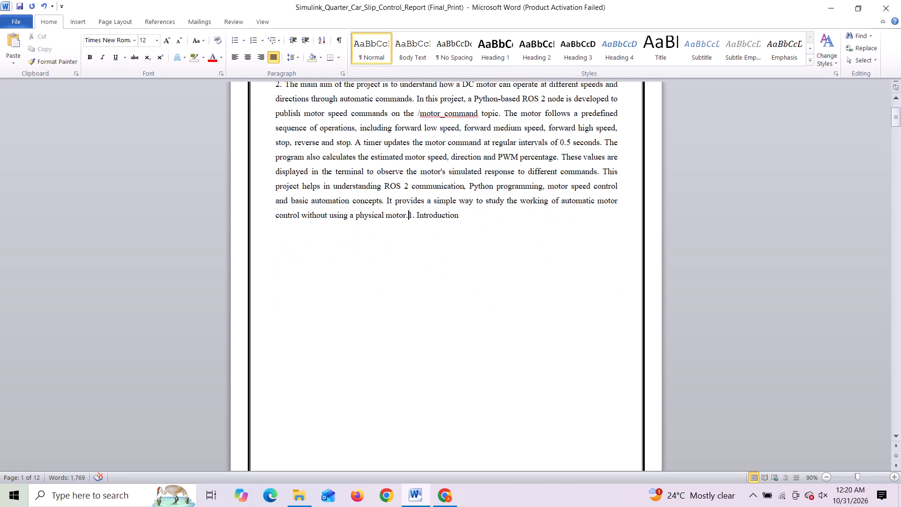
pyautogui.press('Return')
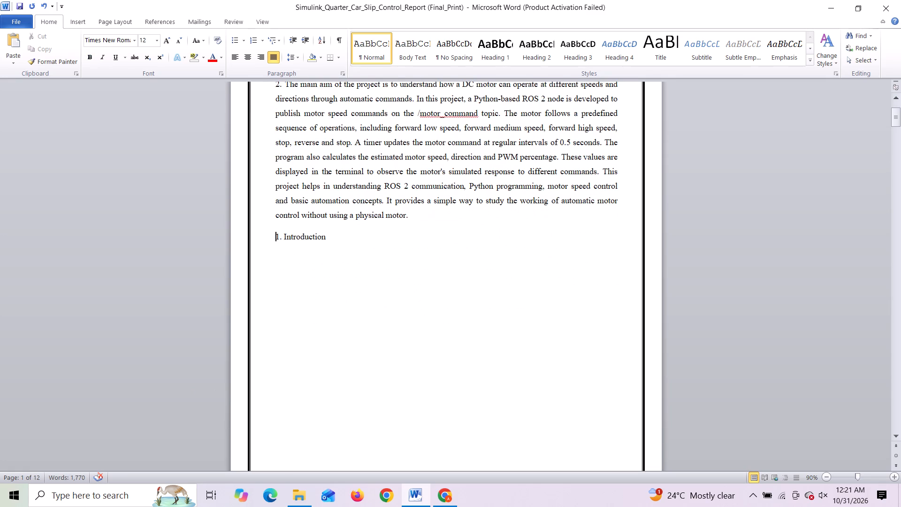
# Format the relocated "1. Introduction" heading as 14 pt bold.
pyautogui.moveTo(276, 236); pyautogui.dragTo(320, 238)
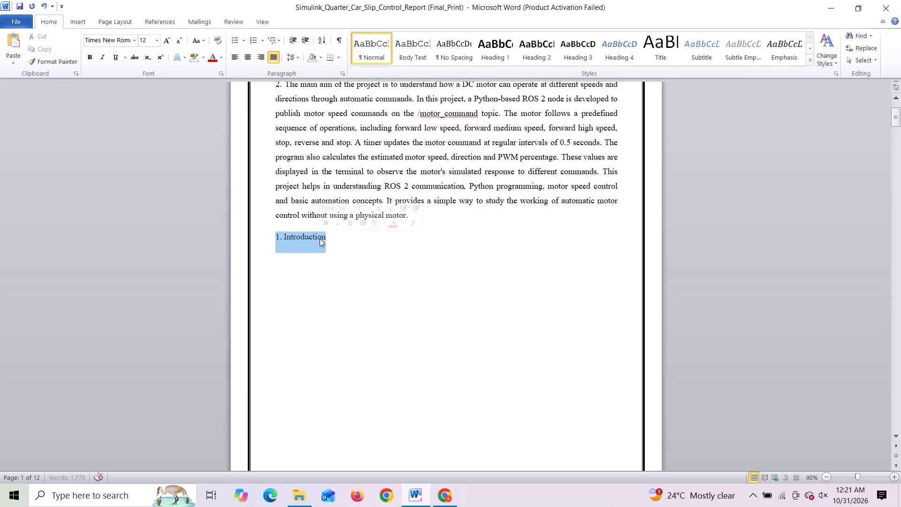
pyautogui.click(149, 40)
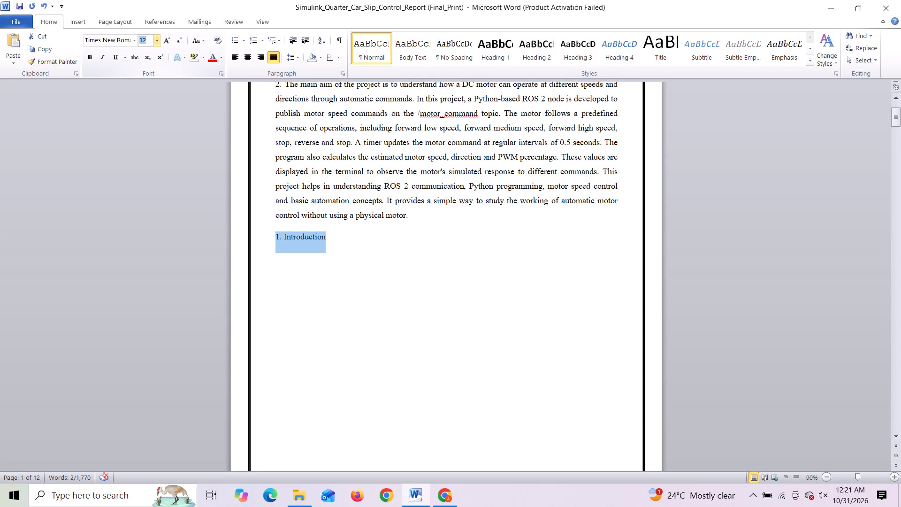
pyautogui.press('BackSpace')
pyautogui.write('14')
pyautogui.press('Return')
pyautogui.click(92, 58)
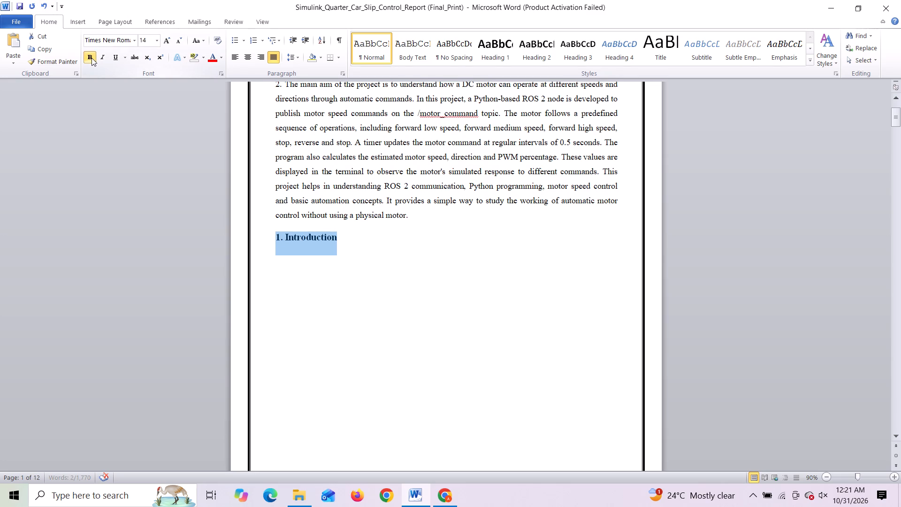
pyautogui.click(309, 276)
# Number the Abstract heading as "1.".
pyautogui.scroll(2, 309, 276)
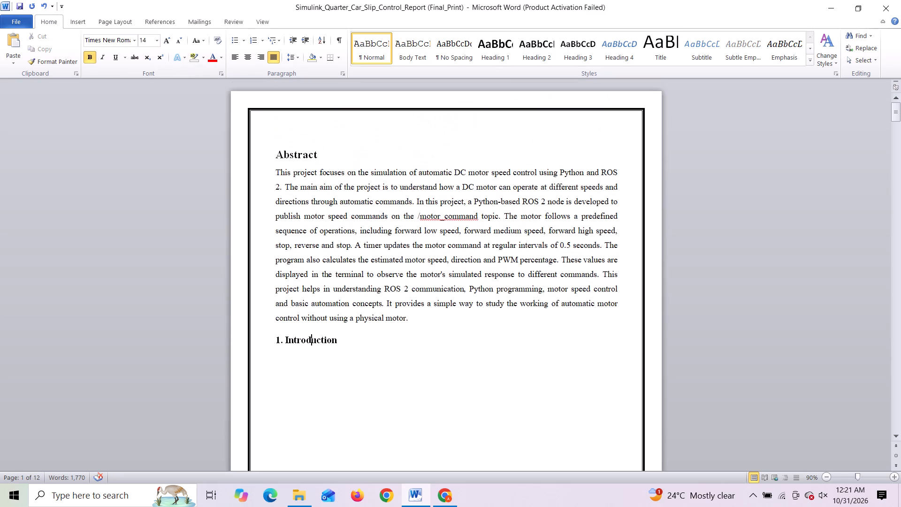
pyautogui.click(275, 159)
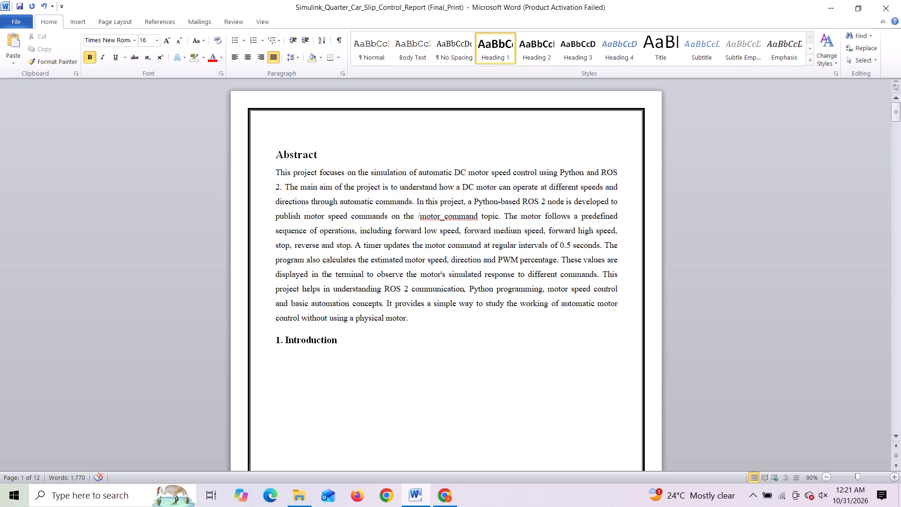
pyautogui.write('1.')
pyautogui.press('space')
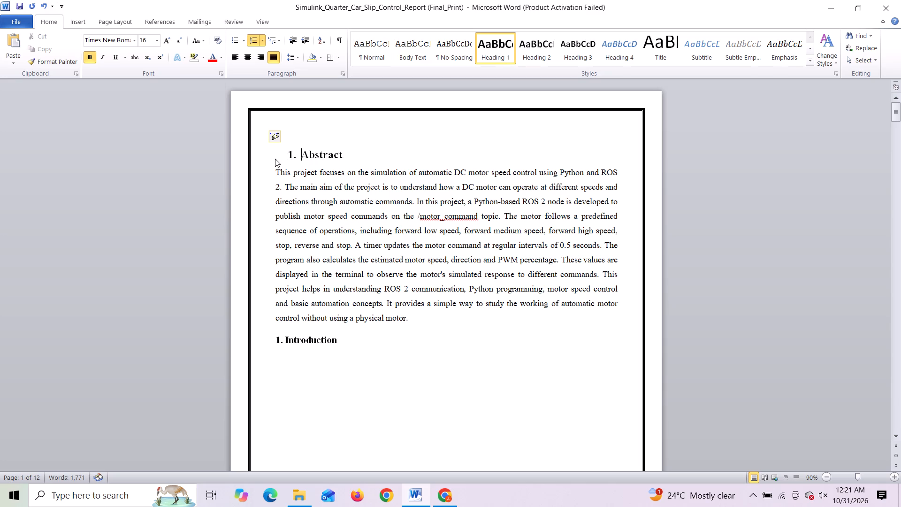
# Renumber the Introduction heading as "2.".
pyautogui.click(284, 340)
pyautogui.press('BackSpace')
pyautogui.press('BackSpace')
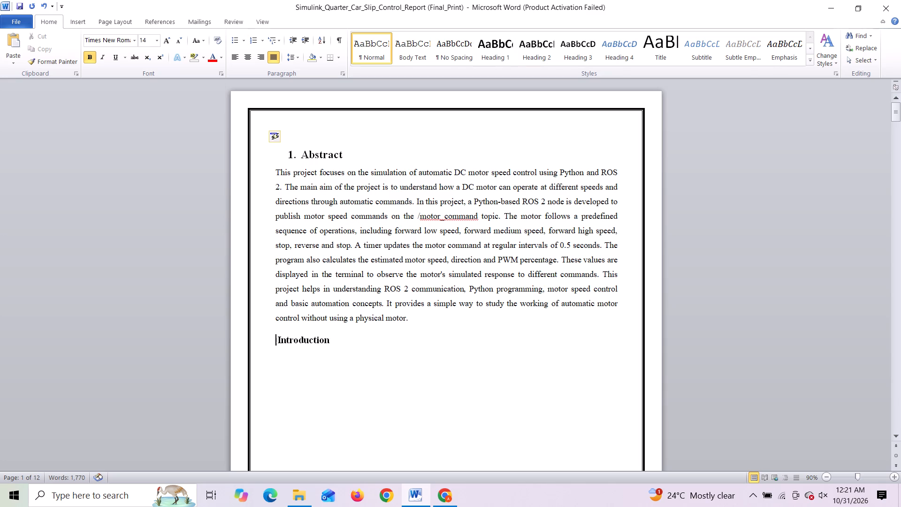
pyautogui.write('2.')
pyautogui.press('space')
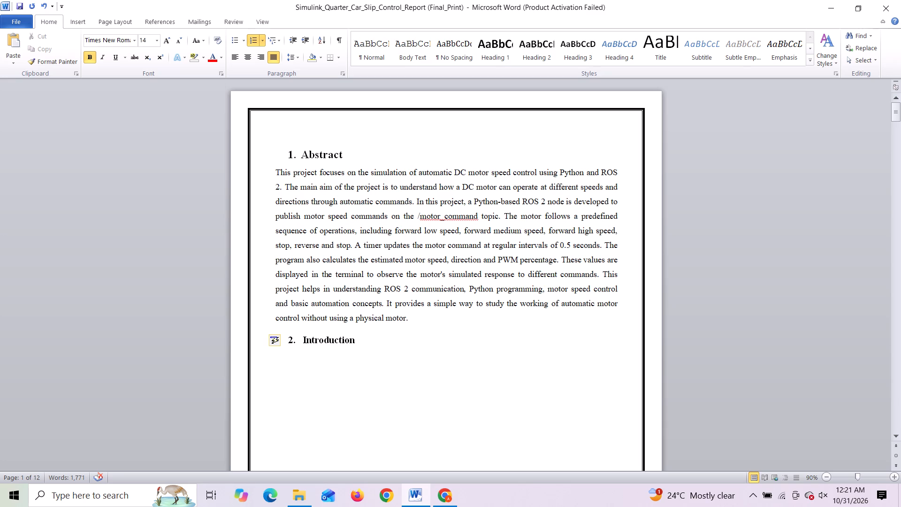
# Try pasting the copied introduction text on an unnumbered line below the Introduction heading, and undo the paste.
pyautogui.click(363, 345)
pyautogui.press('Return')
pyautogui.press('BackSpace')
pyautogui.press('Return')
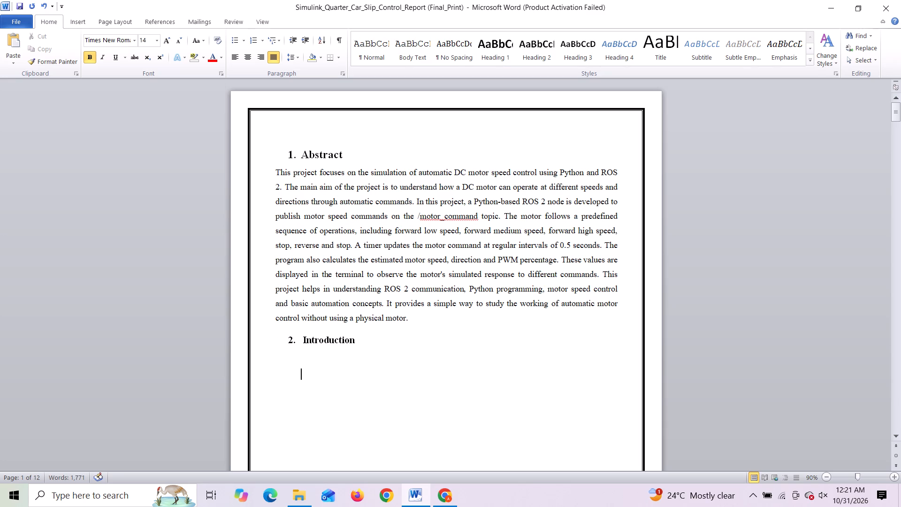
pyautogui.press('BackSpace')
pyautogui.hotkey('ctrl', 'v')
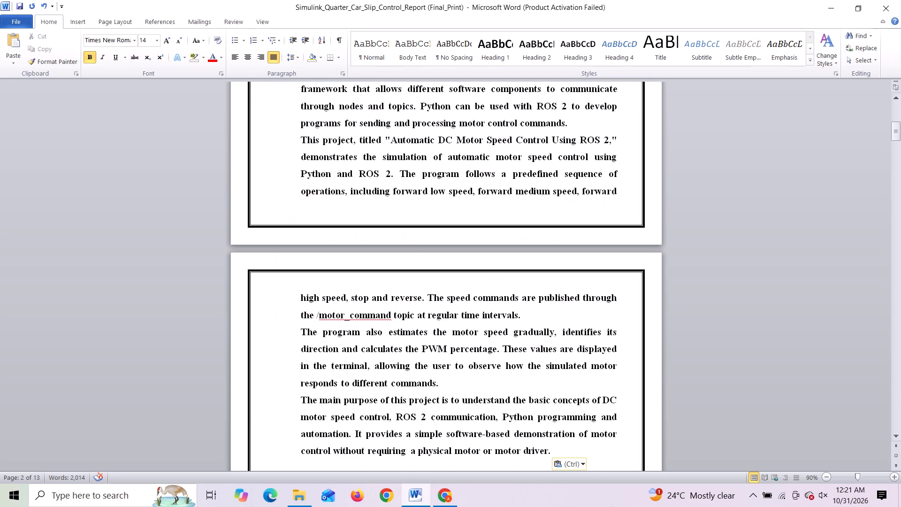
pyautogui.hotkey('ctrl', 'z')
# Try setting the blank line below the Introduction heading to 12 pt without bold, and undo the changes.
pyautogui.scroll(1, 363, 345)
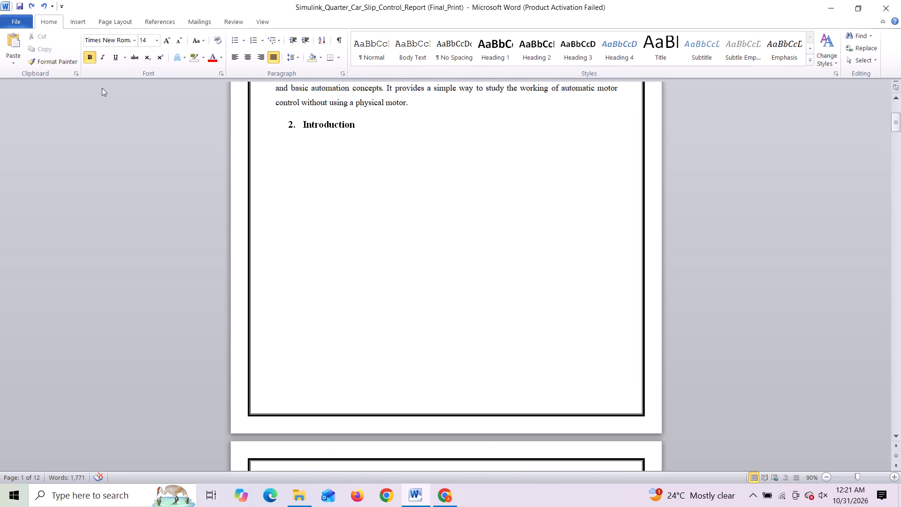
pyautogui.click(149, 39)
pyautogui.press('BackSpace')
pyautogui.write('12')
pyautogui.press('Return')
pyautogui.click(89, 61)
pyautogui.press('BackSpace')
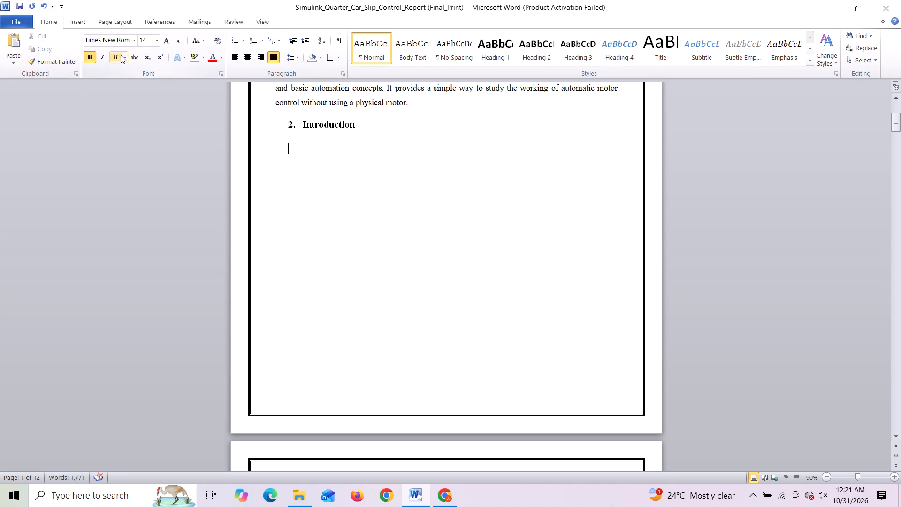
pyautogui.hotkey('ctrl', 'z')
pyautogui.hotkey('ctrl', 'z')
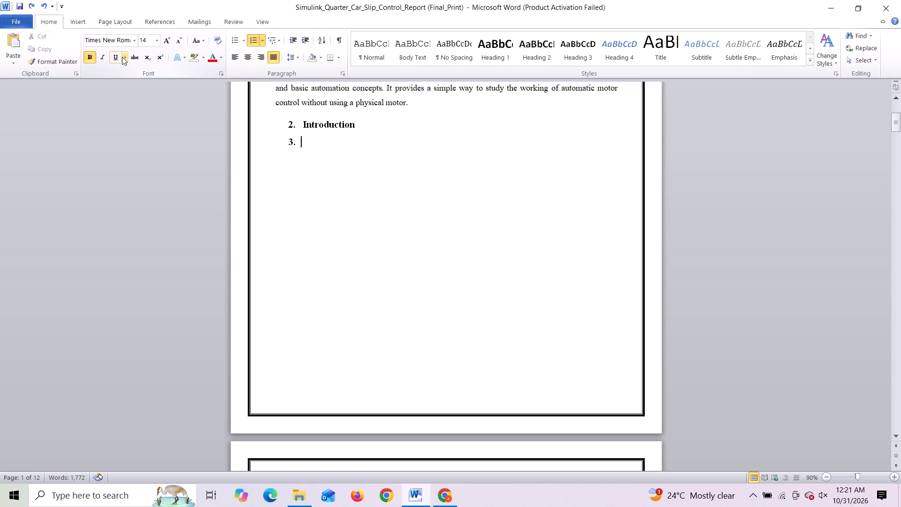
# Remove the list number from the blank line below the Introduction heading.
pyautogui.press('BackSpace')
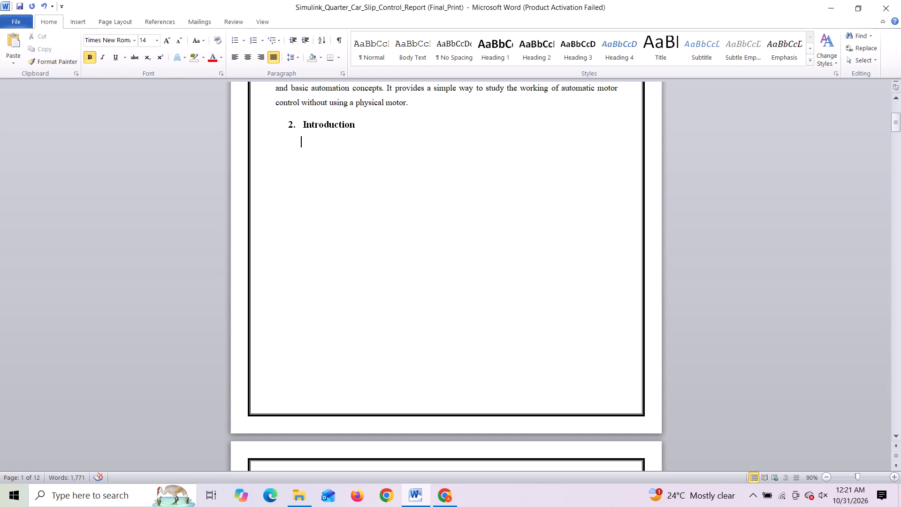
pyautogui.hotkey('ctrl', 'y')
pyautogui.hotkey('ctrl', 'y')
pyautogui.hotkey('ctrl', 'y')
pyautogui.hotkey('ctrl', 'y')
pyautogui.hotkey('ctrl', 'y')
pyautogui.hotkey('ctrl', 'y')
# Delete the Introduction heading and re-enter it in capitals as the numbered heading "2. INTRODUCTION".
pyautogui.scroll(1, 309, 154)
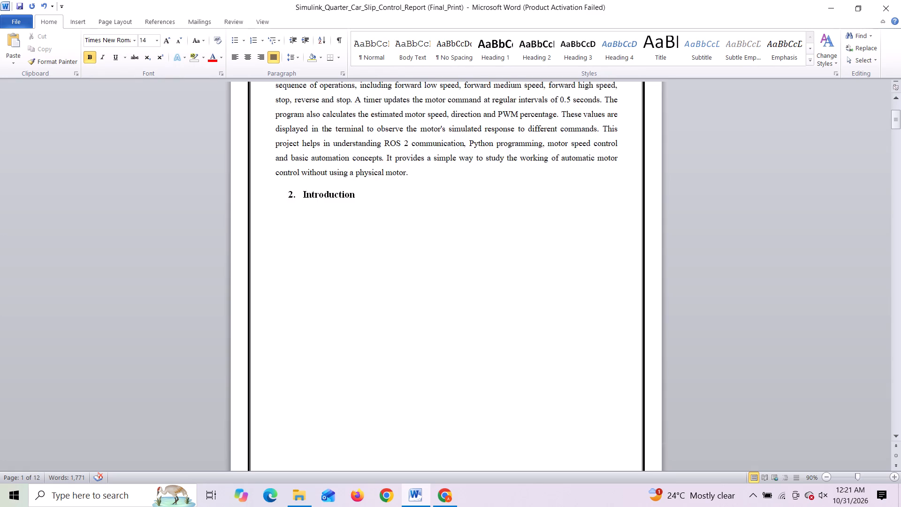
pyautogui.scroll(2, 309, 154)
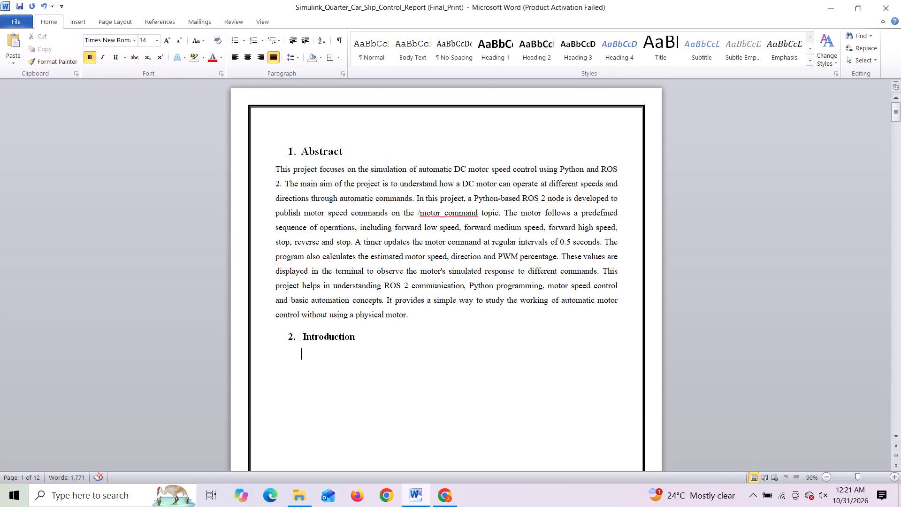
pyautogui.moveTo(352, 341); pyautogui.dragTo(269, 342)
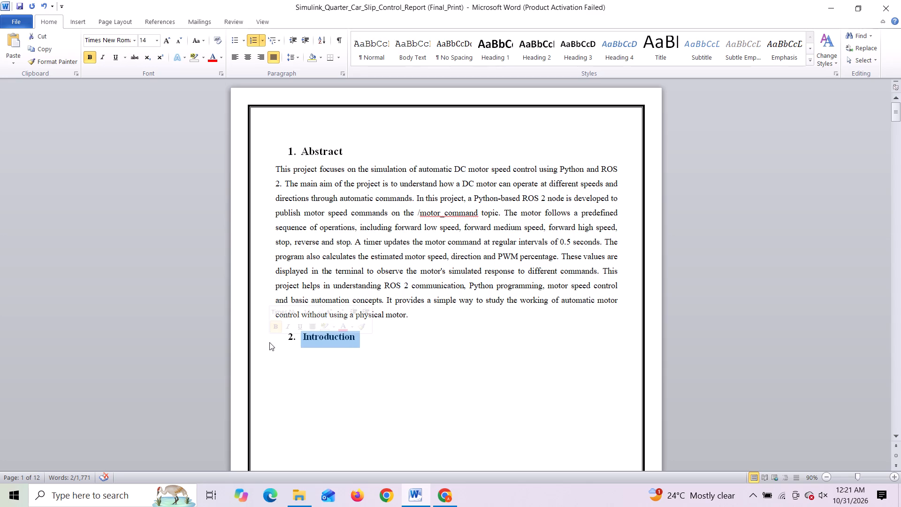
pyautogui.press('BackSpace')
pyautogui.press('BackSpace')
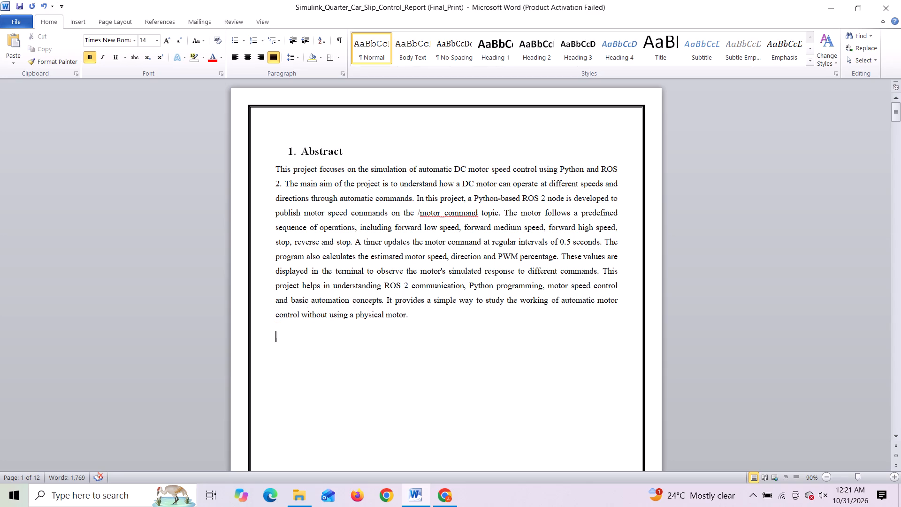
pyautogui.write('2.')
pyautogui.press('space')
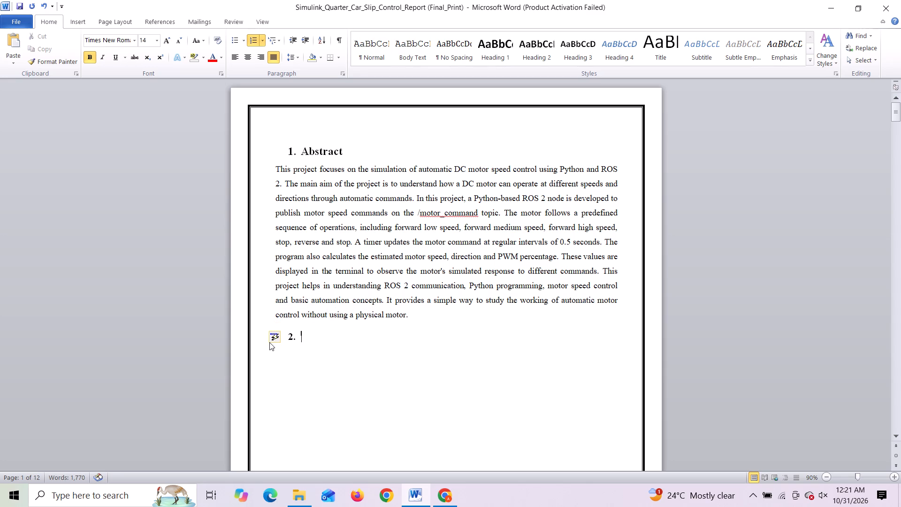
pyautogui.write('INTRODUCTION')
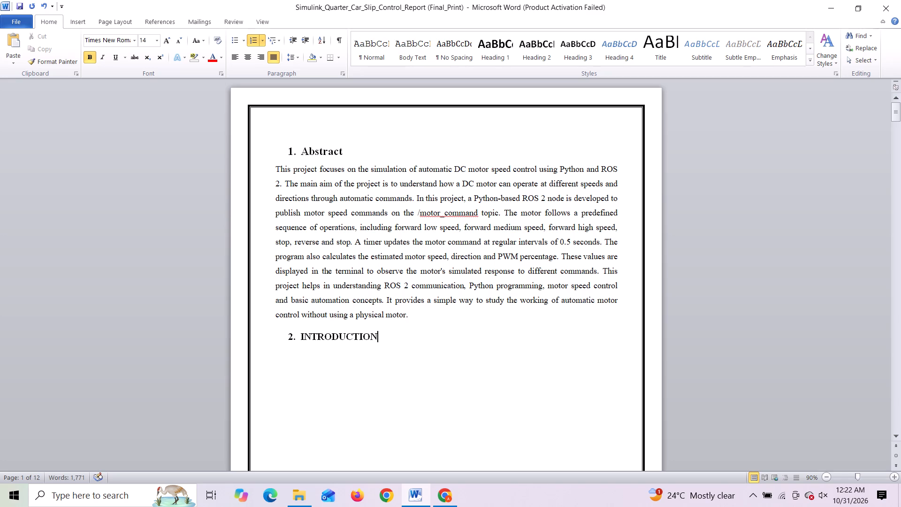
# Rewrite the first heading's text in capitals as "ABSTRACT".
pyautogui.click(344, 150)
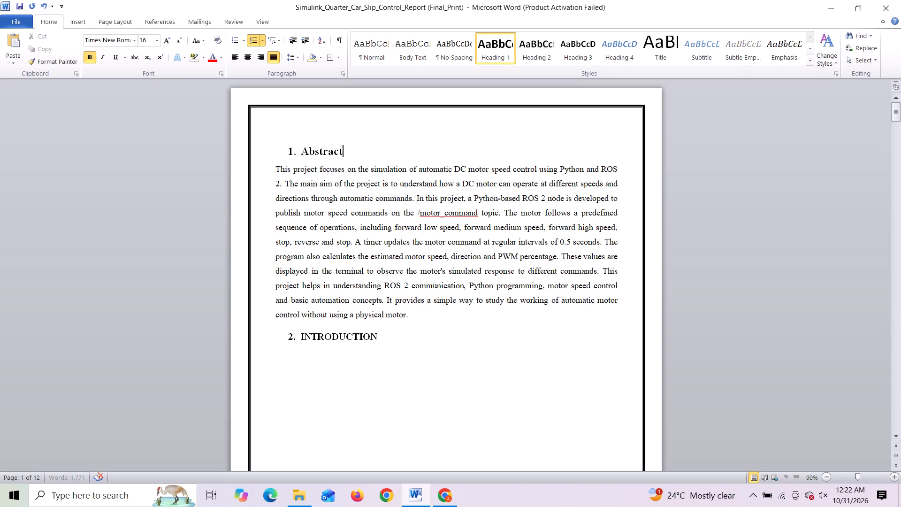
pyautogui.press('BackSpace')
pyautogui.press('BackSpace')
pyautogui.press('BackSpace')
pyautogui.press('BackSpace')
pyautogui.press('BackSpace')
pyautogui.press('BackSpace')
pyautogui.press('BackSpace')
pyautogui.write('BSTRACT')
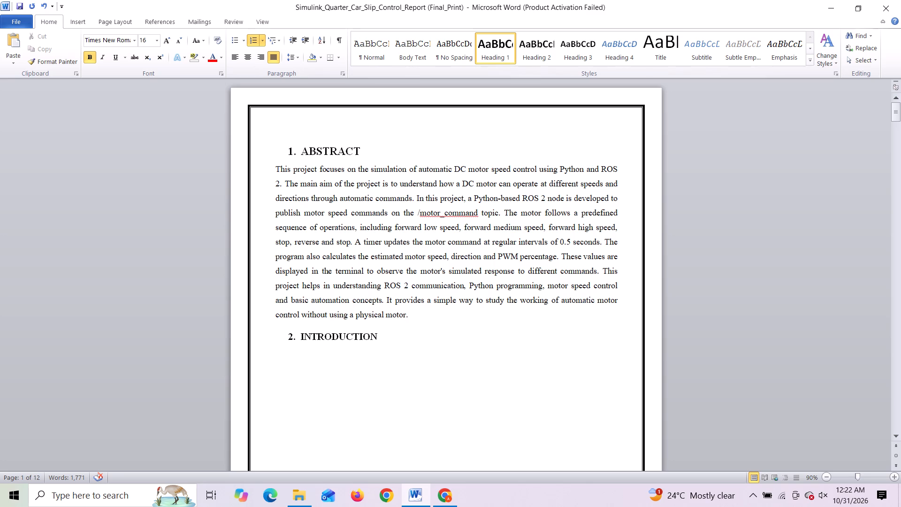
# Set the ABSTRACT heading's font size to 14 pt.
pyautogui.tripleClick(343, 151)
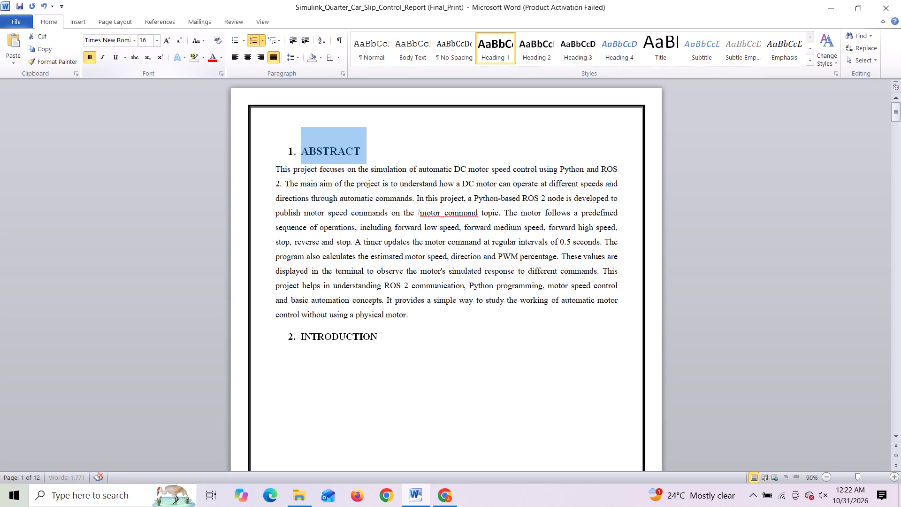
pyautogui.click(151, 41)
pyautogui.press('BackSpace')
pyautogui.write('14')
pyautogui.press('Return')
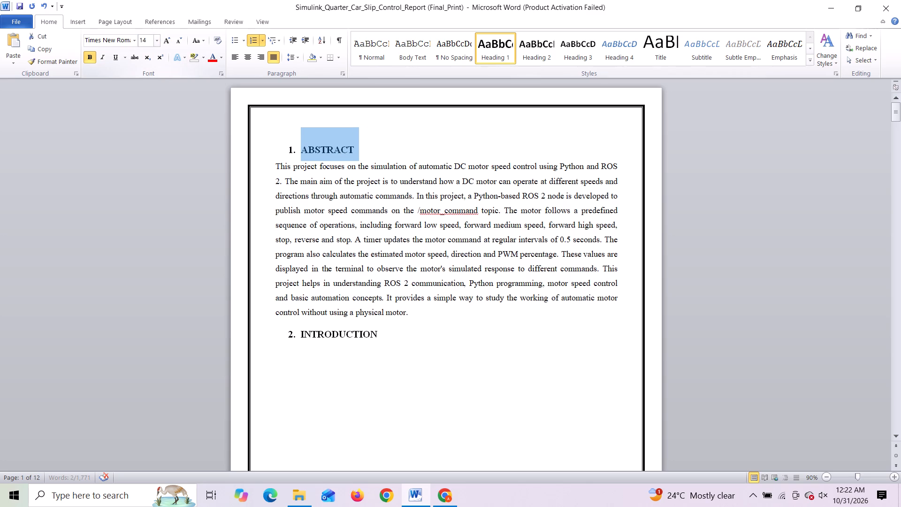
# Shift the list numbers of the ABSTRACT and INTRODUCTION headings outward to align with the body text's left margin.
pyautogui.click(288, 146)
pyautogui.doubleClick(288, 146)
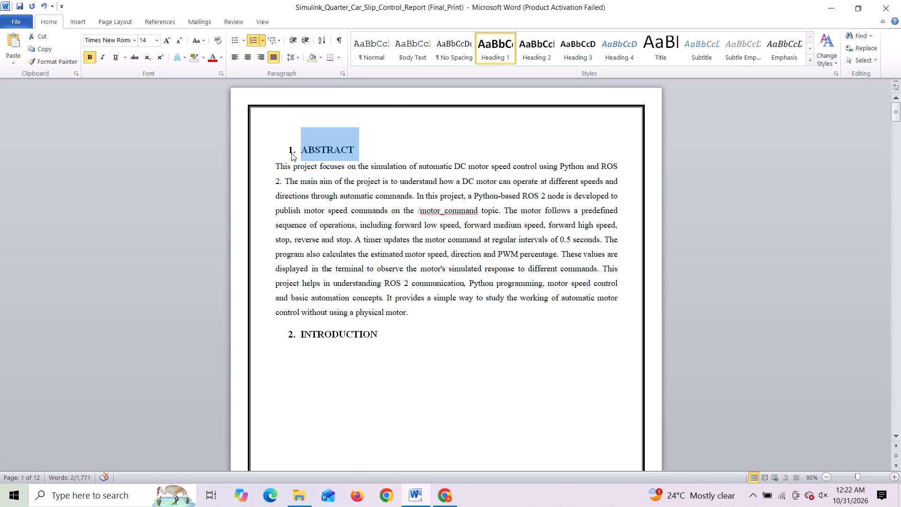
pyautogui.doubleClick(291, 153)
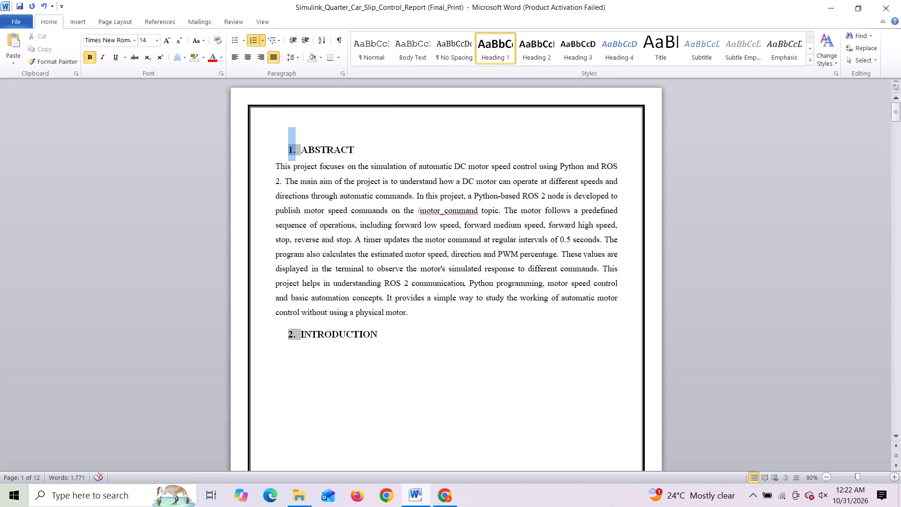
pyautogui.click(317, 375)
pyautogui.scroll(-1, 317, 375)
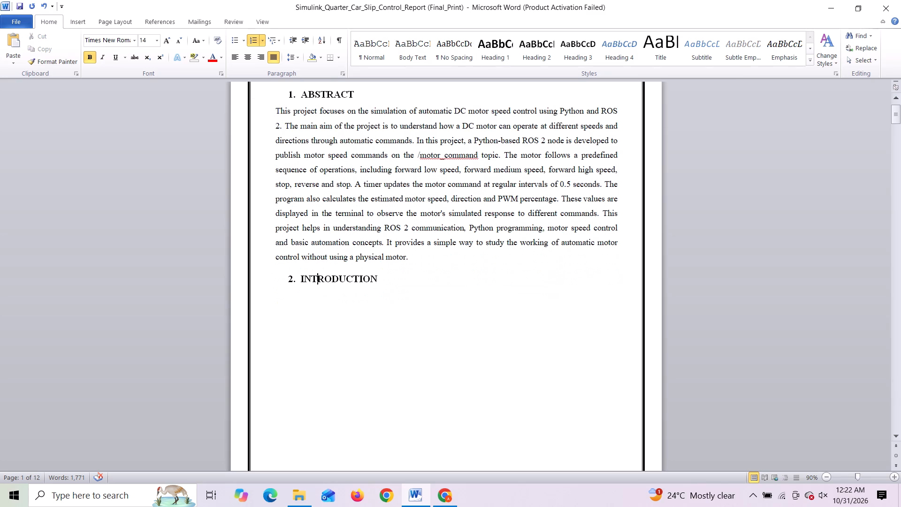
pyautogui.moveTo(288, 95); pyautogui.dragTo(267, 92)
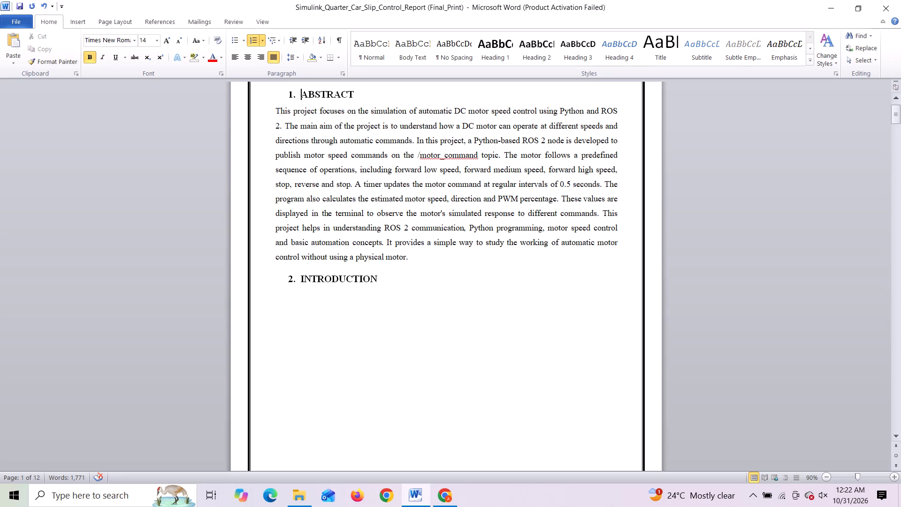
pyautogui.moveTo(267, 92); pyautogui.dragTo(268, 92)
pyautogui.moveTo(290, 94); pyautogui.dragTo(289, 94)
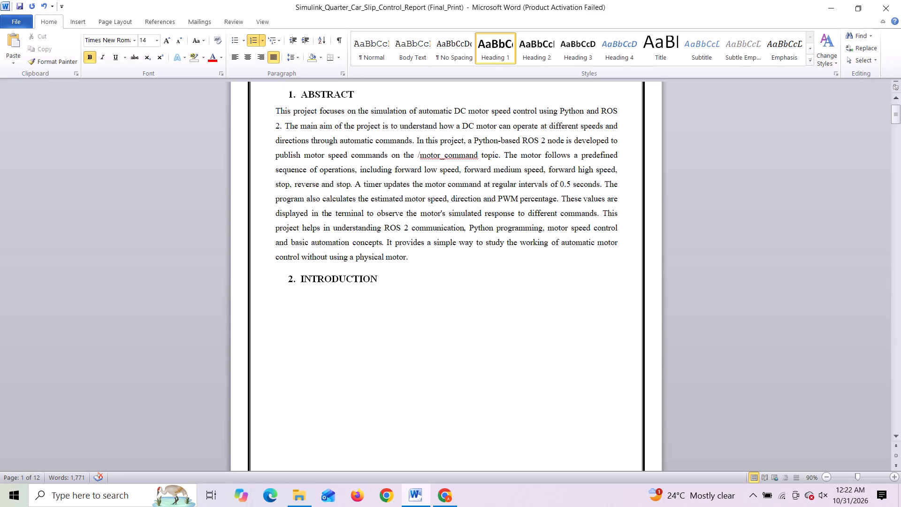
pyautogui.moveTo(289, 94); pyautogui.dragTo(275, 94)
pyautogui.click(341, 268)
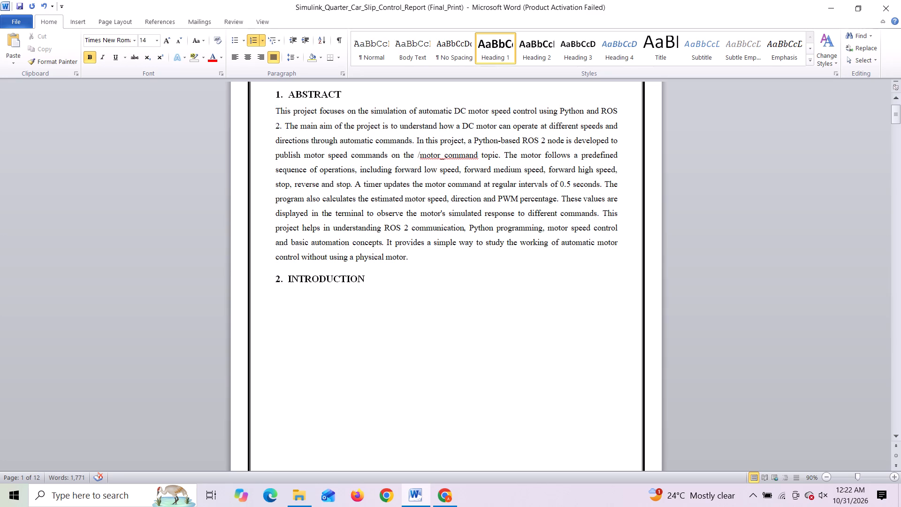
# Add an unnumbered blank line below the INTRODUCTION heading and set it to 12 pt without bold.
pyautogui.scroll(1, 341, 268)
pyautogui.scroll(-1, 341, 268)
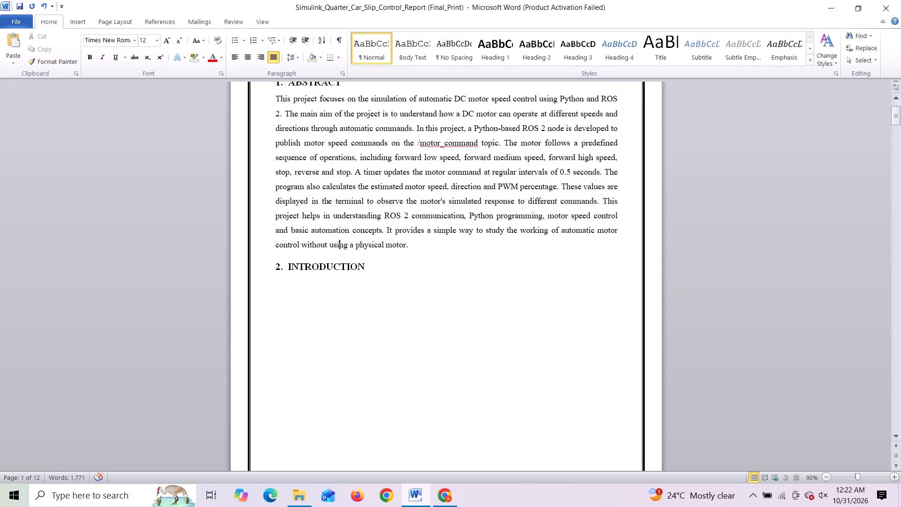
pyautogui.click(372, 282)
pyautogui.press('Return')
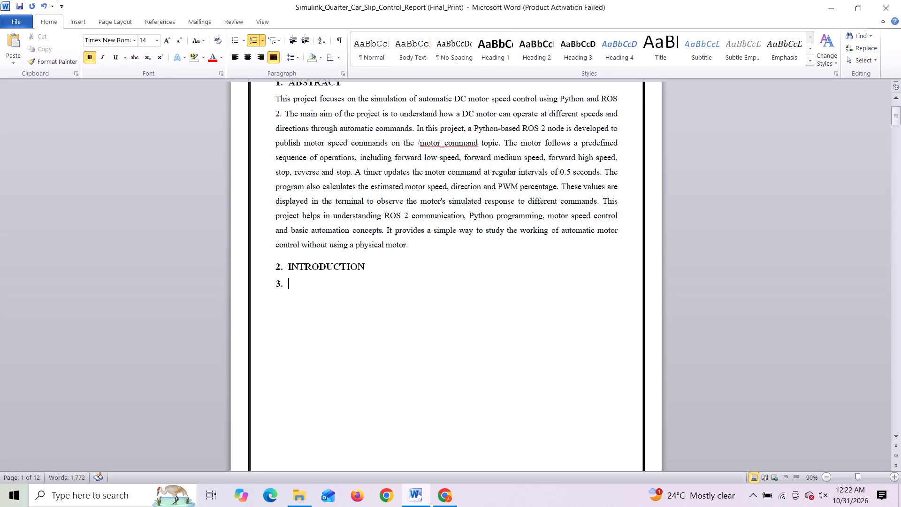
pyautogui.press('BackSpace')
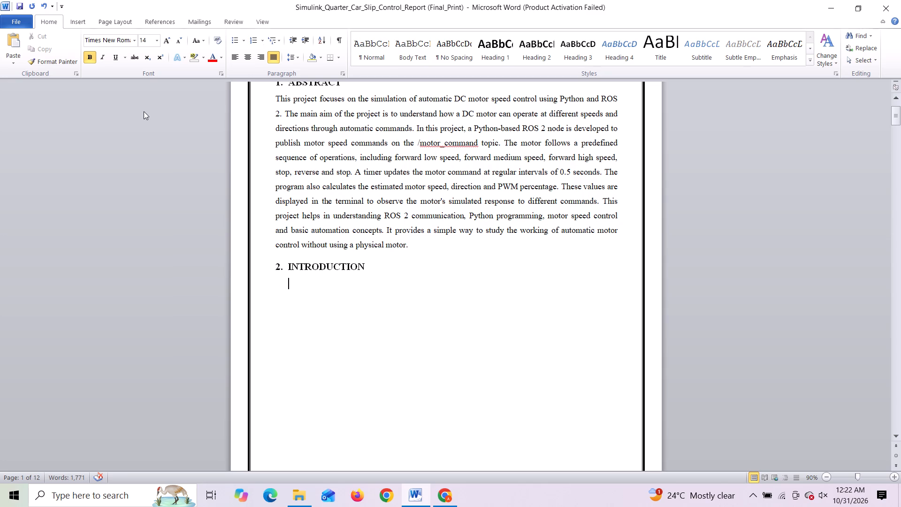
pyautogui.click(91, 56)
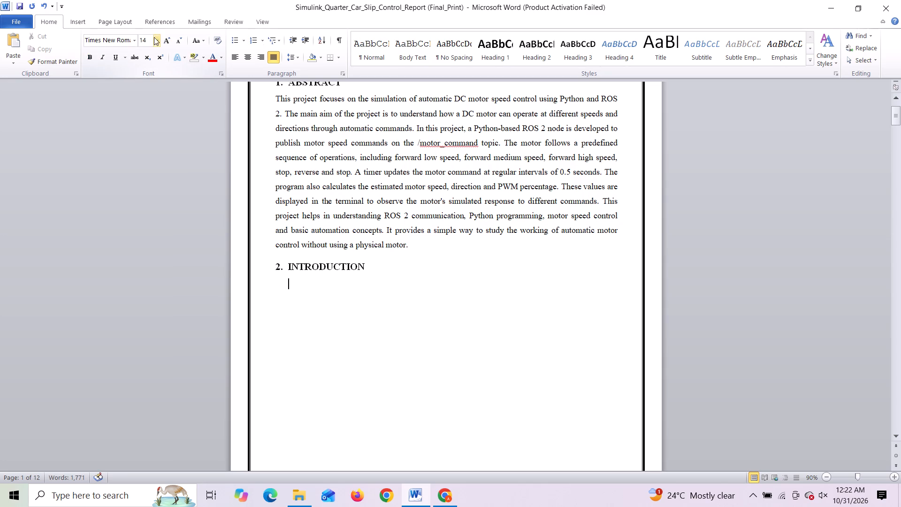
pyautogui.click(149, 40)
pyautogui.press('BackSpace')
pyautogui.write('12')
pyautogui.press('Return')
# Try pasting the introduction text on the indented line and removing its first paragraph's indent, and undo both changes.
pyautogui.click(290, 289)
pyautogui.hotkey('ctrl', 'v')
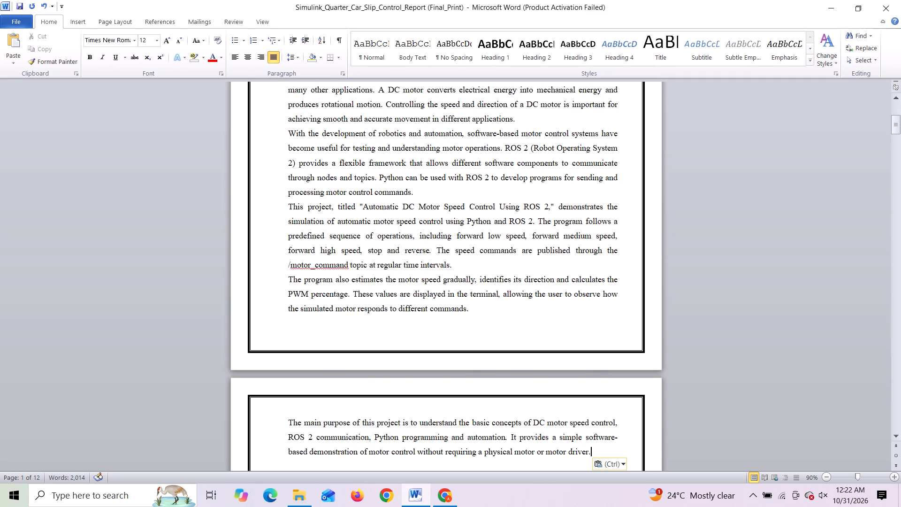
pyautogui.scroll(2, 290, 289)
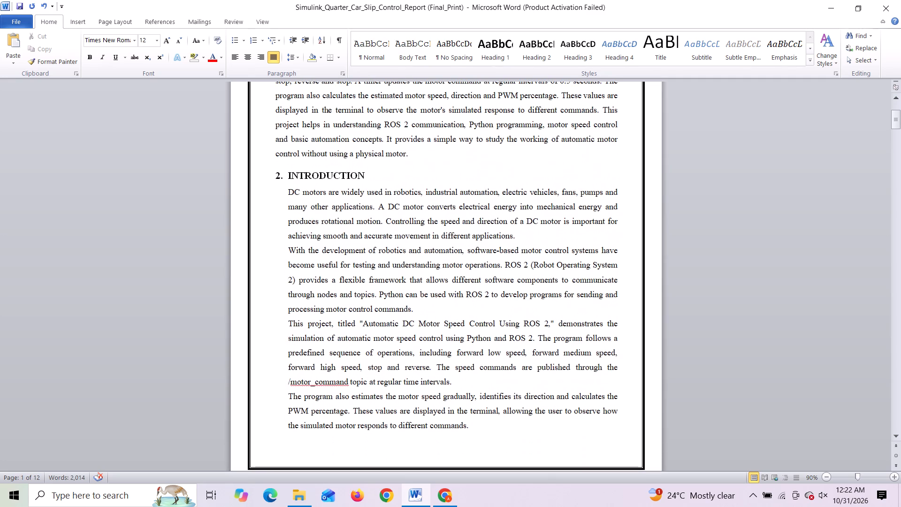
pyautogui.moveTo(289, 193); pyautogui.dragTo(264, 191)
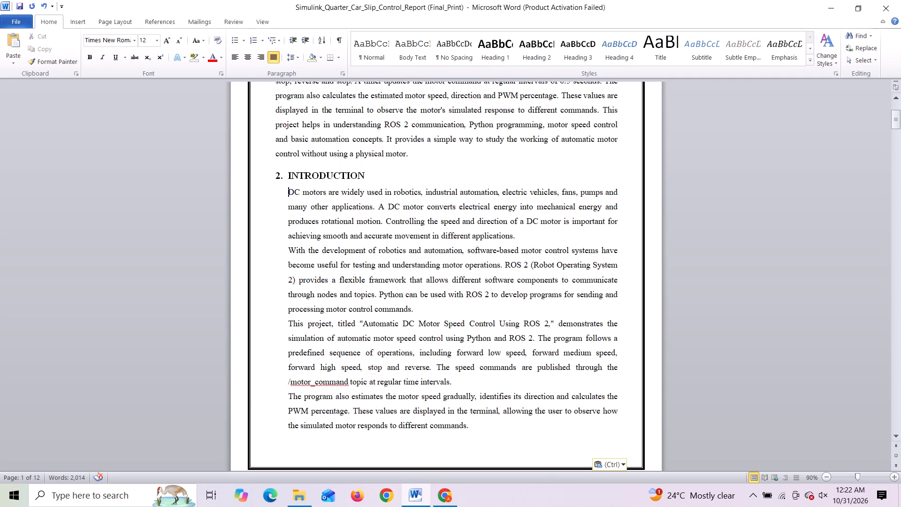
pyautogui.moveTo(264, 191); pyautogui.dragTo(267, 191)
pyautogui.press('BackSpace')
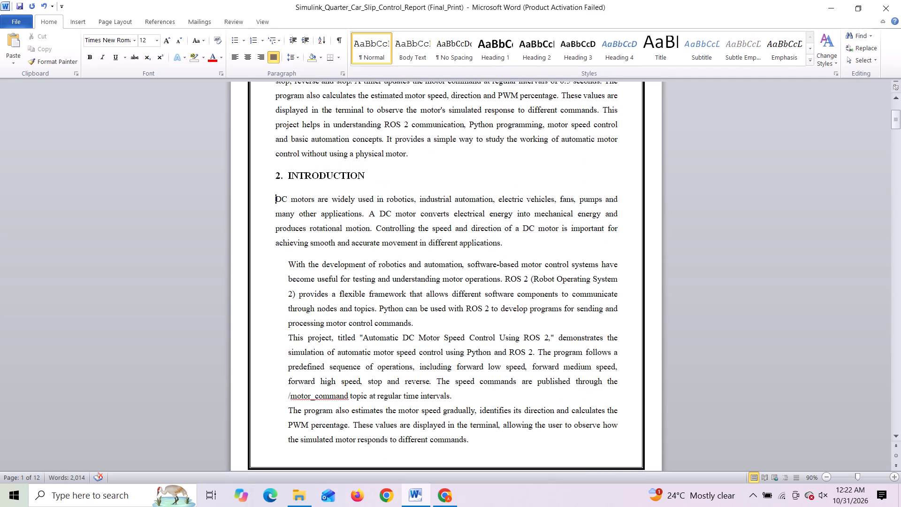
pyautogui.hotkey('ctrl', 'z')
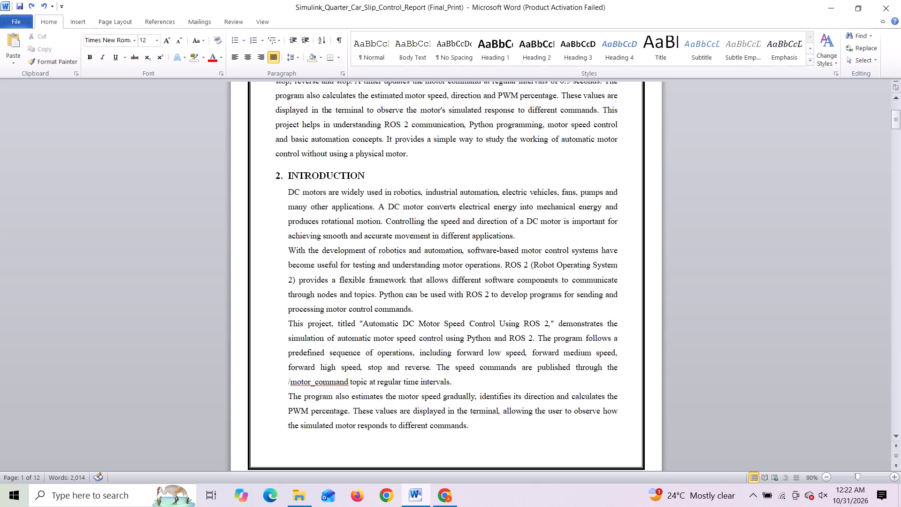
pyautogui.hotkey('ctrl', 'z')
# Remove the blank line's indent below the INTRODUCTION heading and paste the introduction text there.
pyautogui.press('BackSpace')
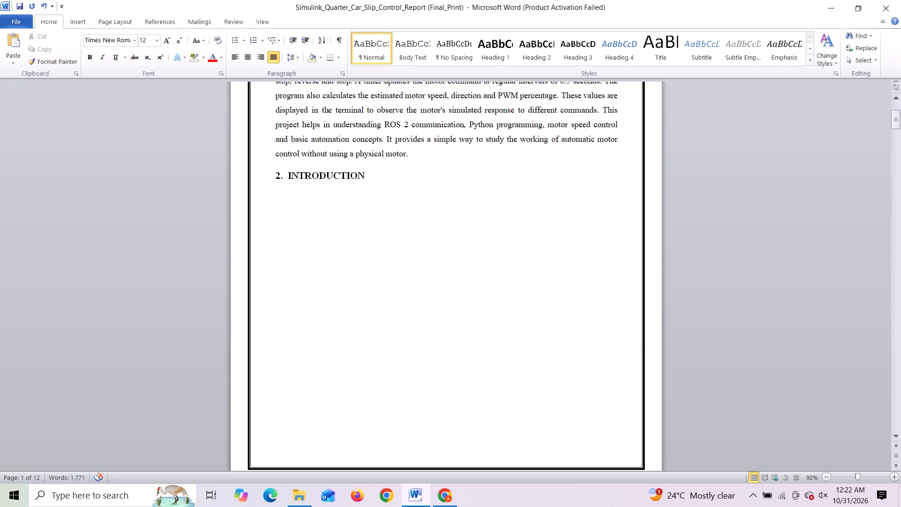
pyautogui.hotkey('ctrl', 'v')
# In the pasted introduction, join "With the development of robotics" and "The program also estimates" to their respective preceding paragraphs.
pyautogui.scroll(2, 291, 262)
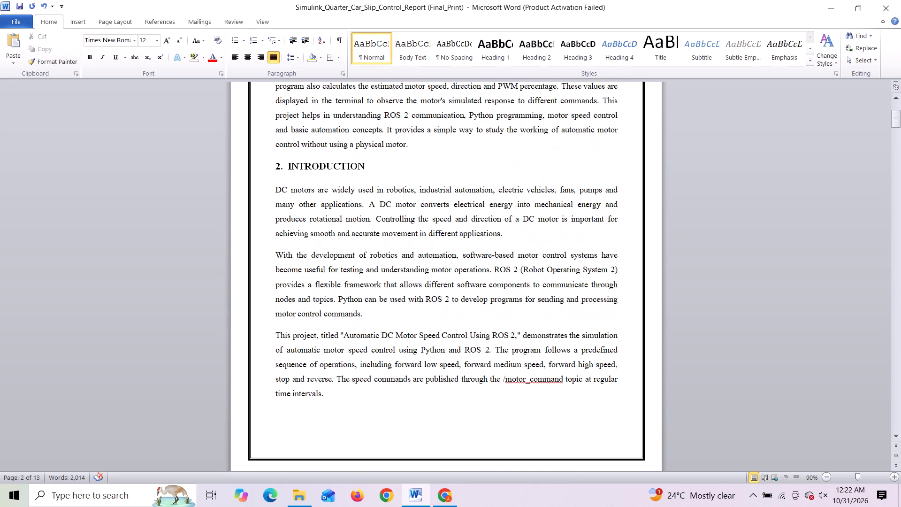
pyautogui.scroll(3, 289, 202)
pyautogui.scroll(-1, 289, 202)
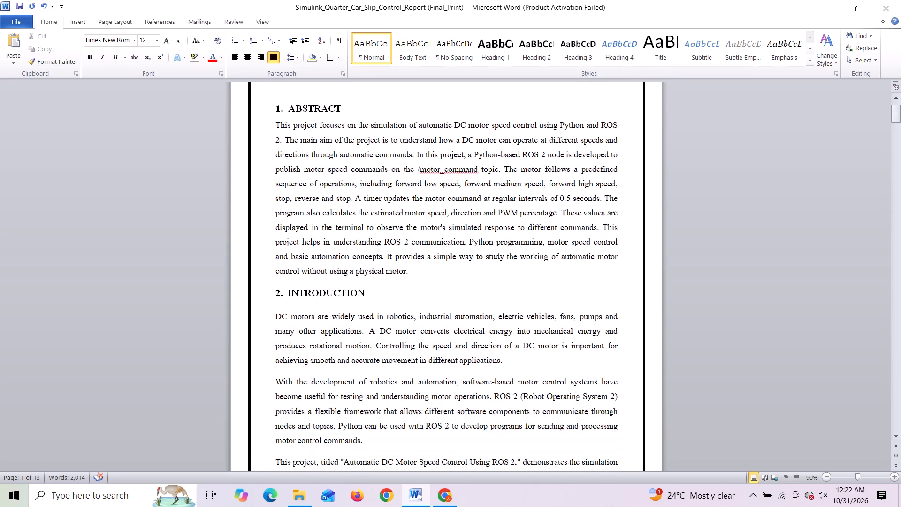
pyautogui.scroll(-1, 289, 202)
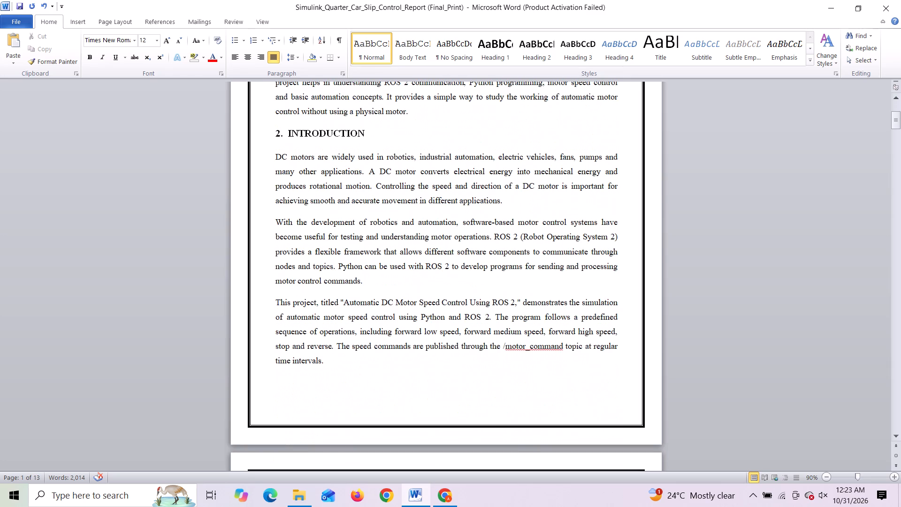
pyautogui.click(276, 223)
pyautogui.press('BackSpace')
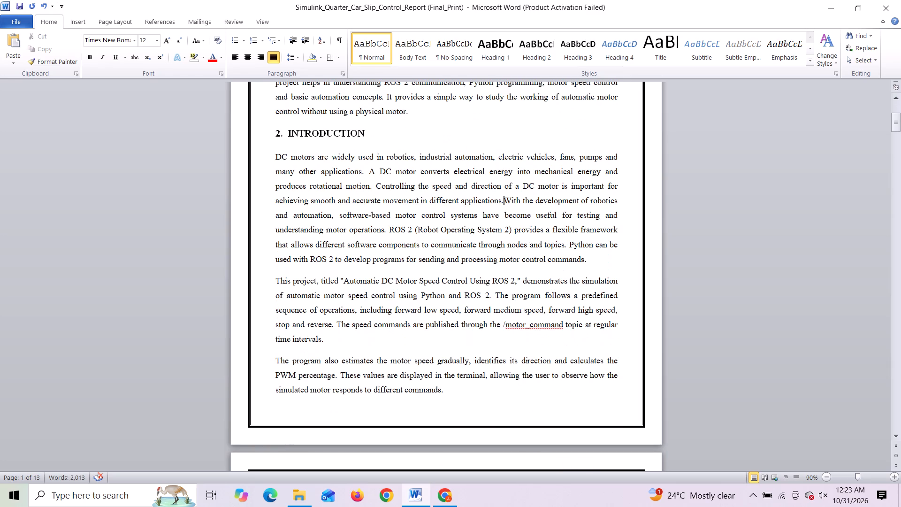
pyautogui.scroll(-1, 276, 223)
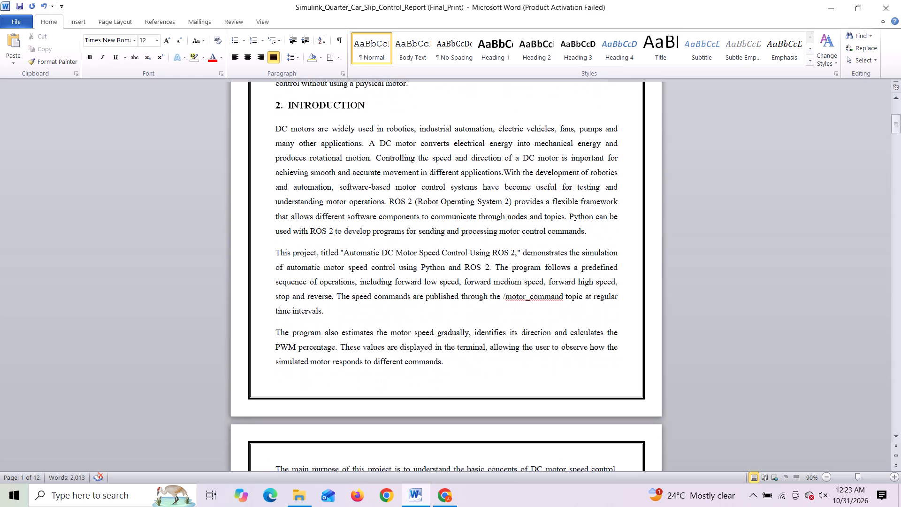
pyautogui.scroll(-1, 276, 223)
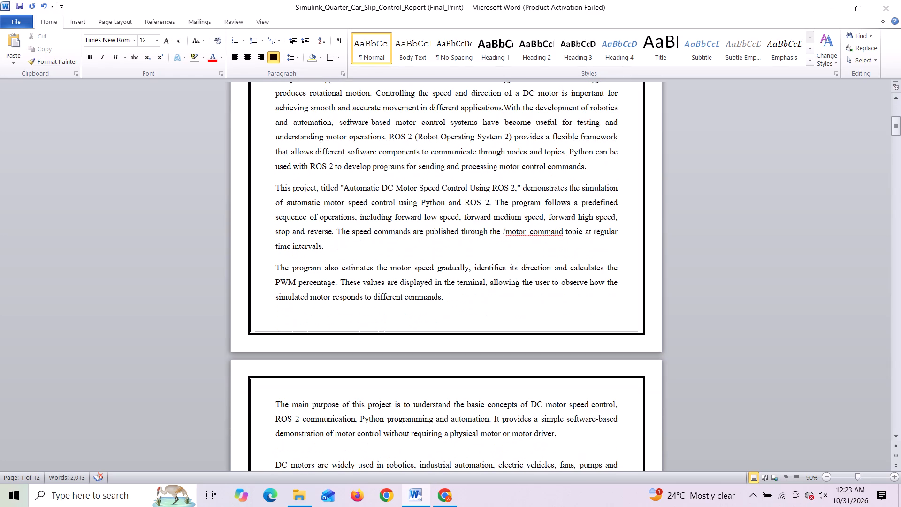
pyautogui.click(276, 269)
pyautogui.press('BackSpace')
# In the repeated introduction text on page 2, join the "With the development" and "The program also estimates" paragraphs to the ones before them.
pyautogui.scroll(-1, 276, 269)
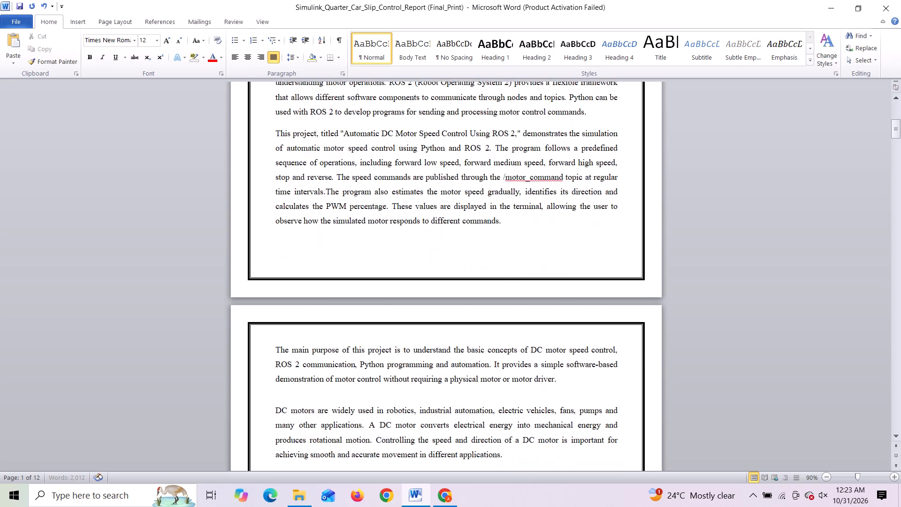
pyautogui.scroll(-2, 276, 269)
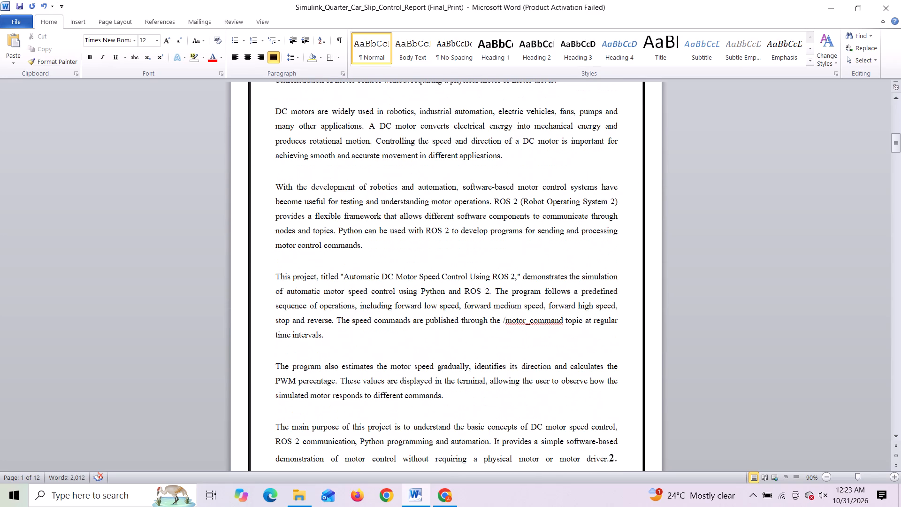
pyautogui.click(274, 187)
pyautogui.press('BackSpace')
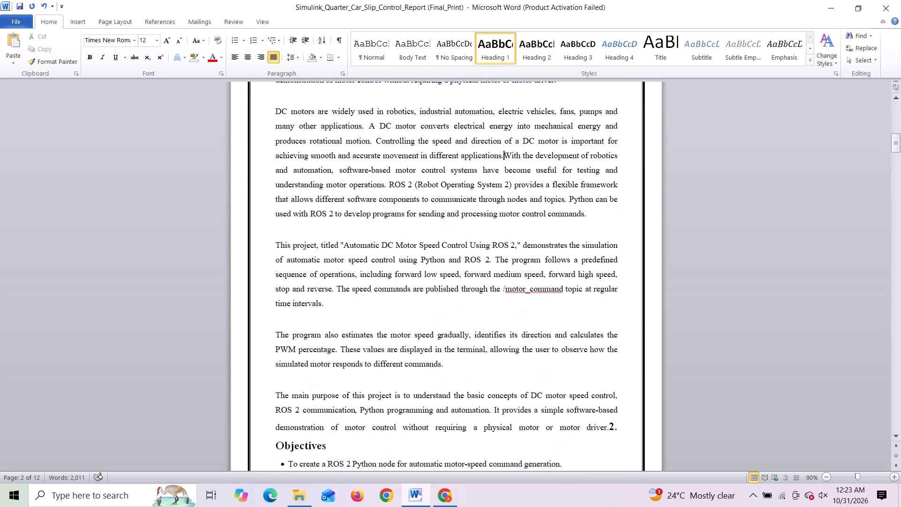
pyautogui.scroll(5, 274, 187)
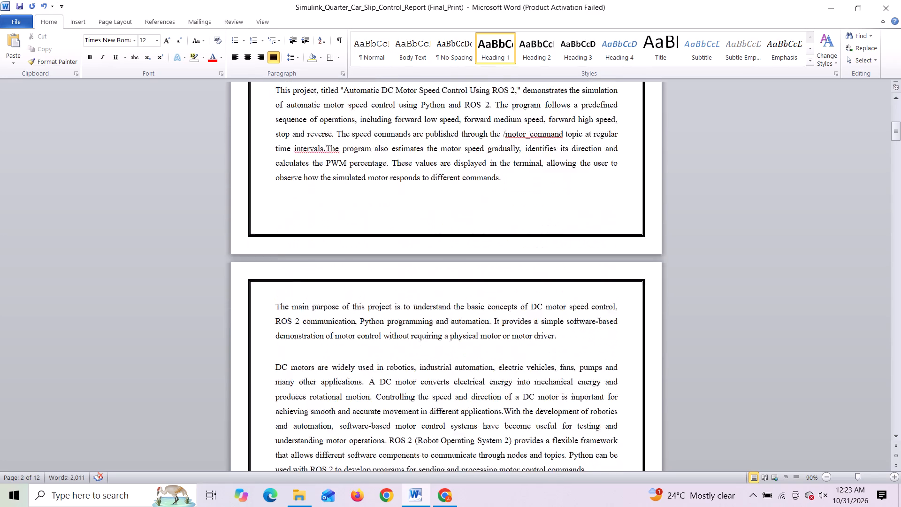
pyautogui.scroll(2, 274, 187)
pyautogui.scroll(-3, 274, 187)
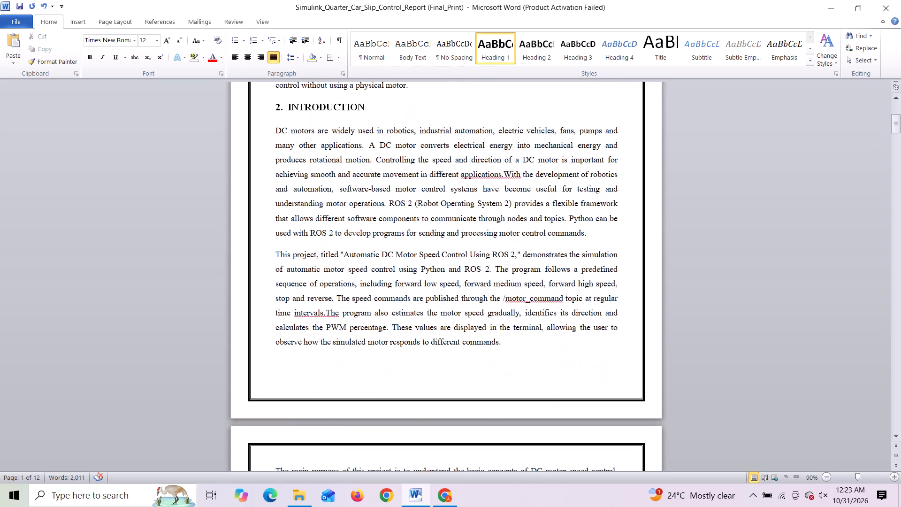
pyautogui.scroll(-5, 274, 187)
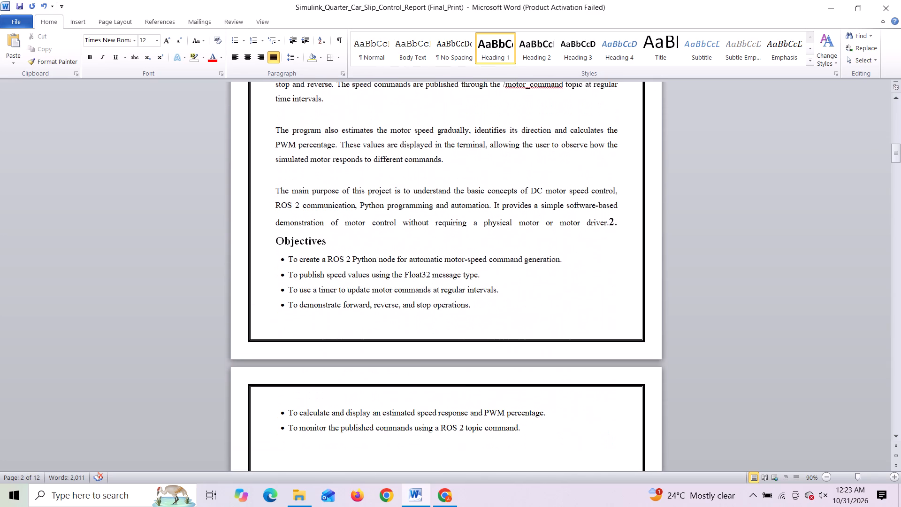
pyautogui.scroll(3, 274, 187)
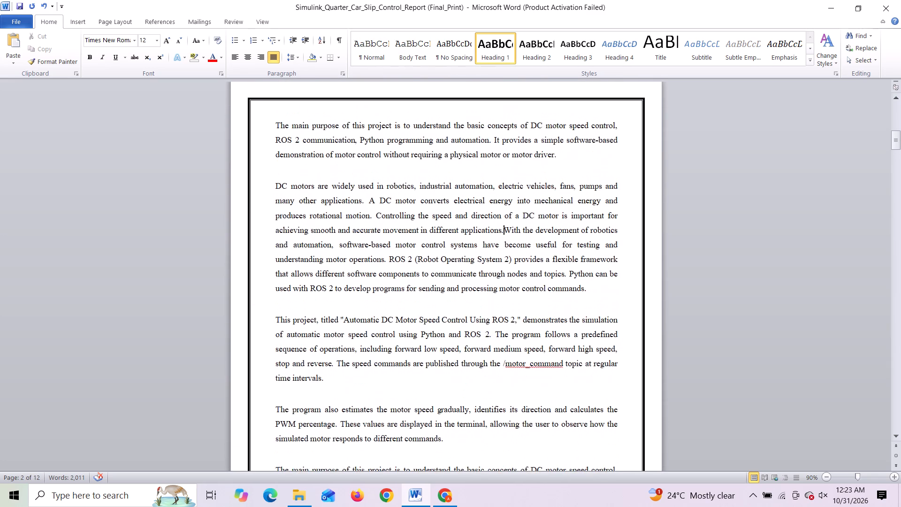
pyautogui.scroll(2, 274, 187)
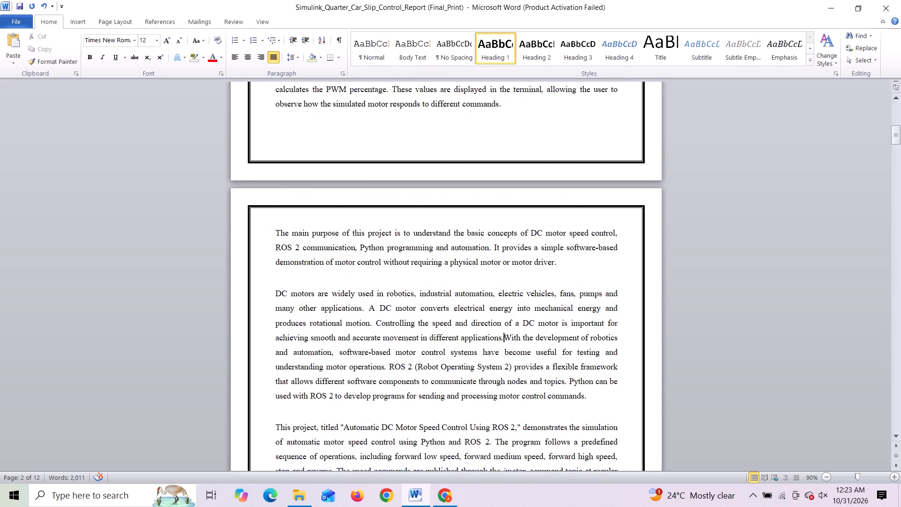
pyautogui.scroll(-2, 290, 295)
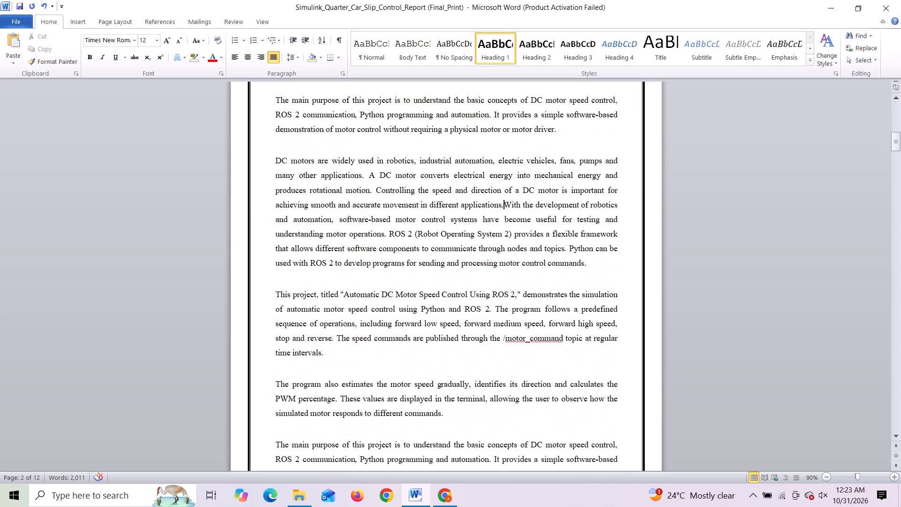
pyautogui.click(275, 381)
pyautogui.press('BackSpace')
pyautogui.scroll(-1, 275, 381)
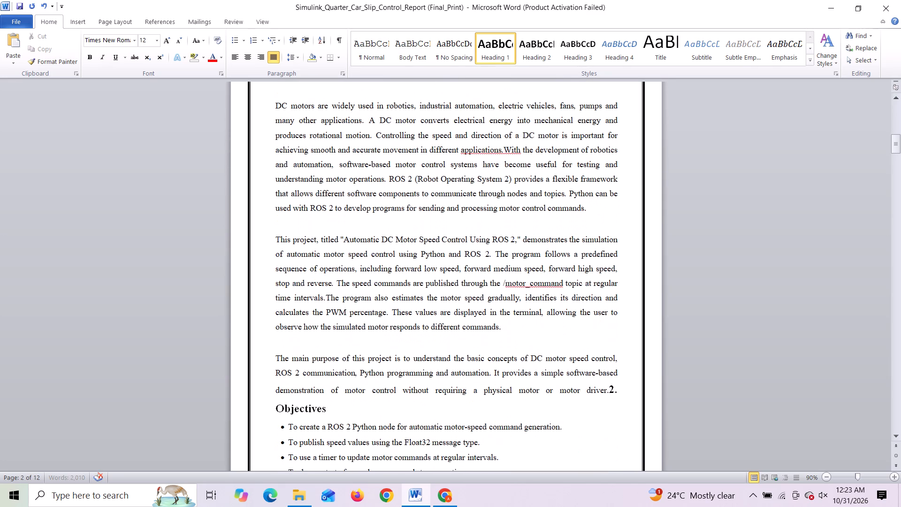
# In the repeated introduction text on page 2, join the "The main purpose of this project" paragraph to the one before it.
pyautogui.scroll(-1, 275, 381)
pyautogui.click(273, 360)
pyautogui.press('BackSpace')
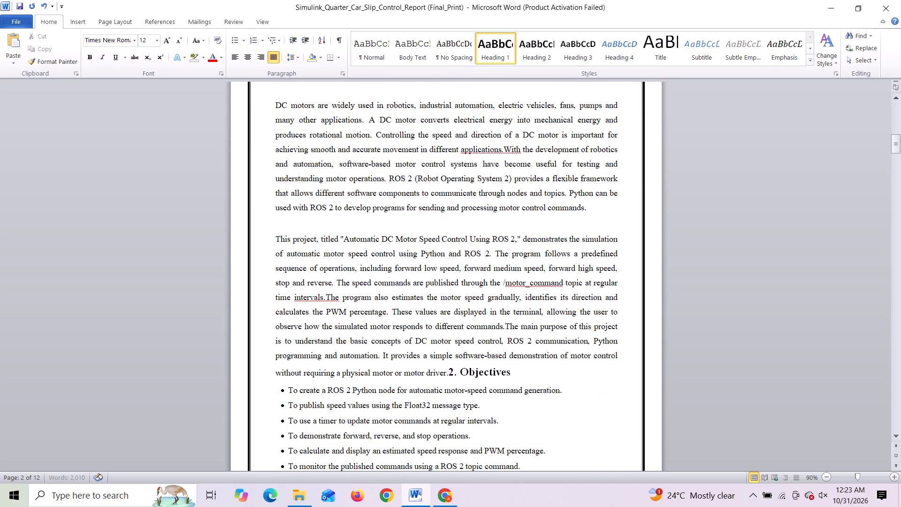
# Move the "2. Objectives" heading onto its own line below the repeated introduction text.
pyautogui.scroll(1, 273, 360)
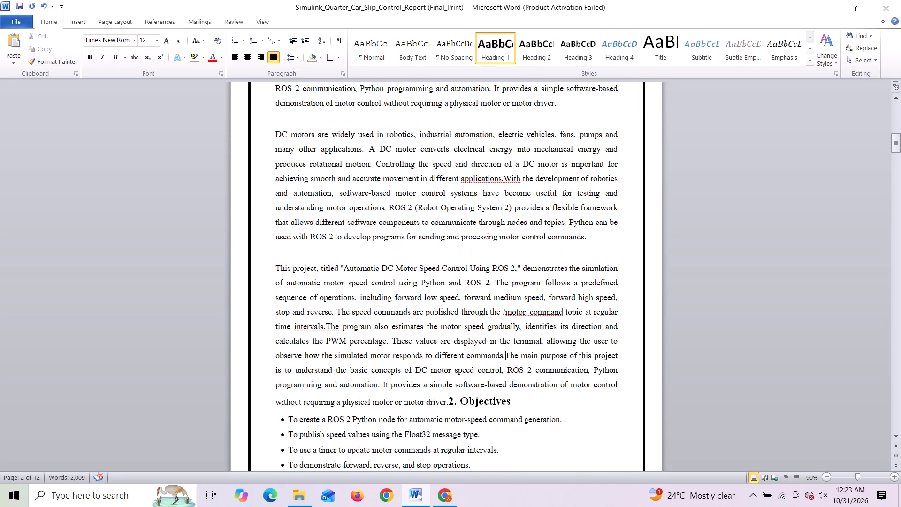
pyautogui.click(448, 402)
pyautogui.press('Return')
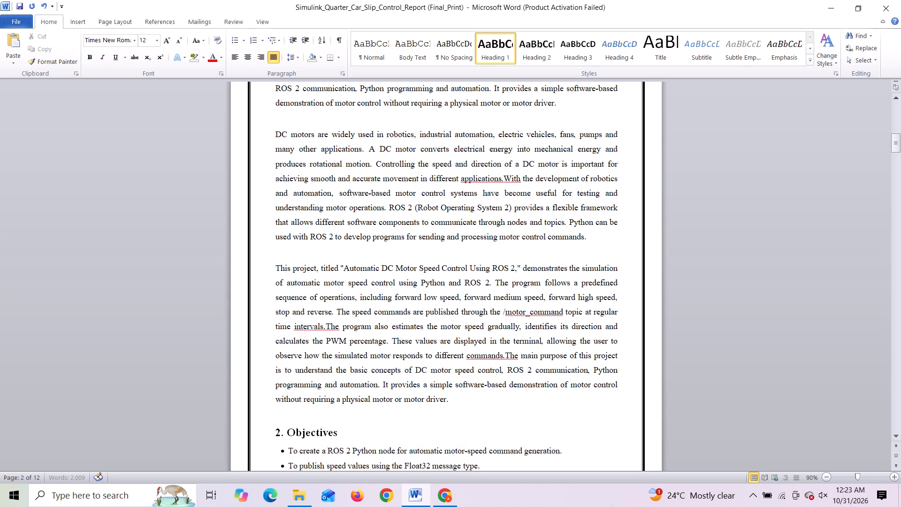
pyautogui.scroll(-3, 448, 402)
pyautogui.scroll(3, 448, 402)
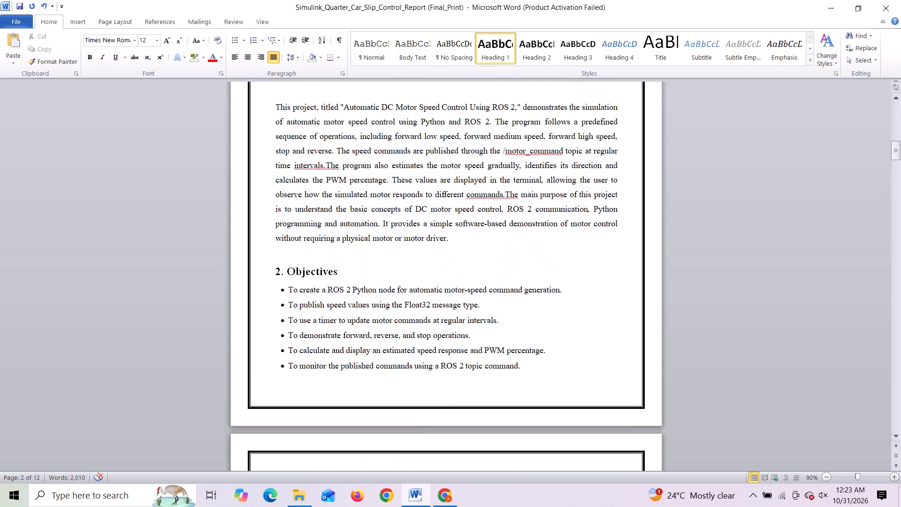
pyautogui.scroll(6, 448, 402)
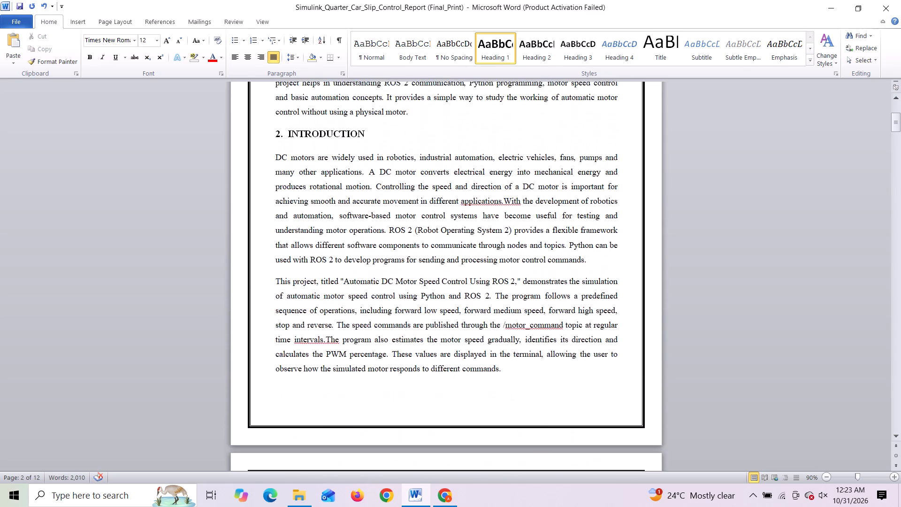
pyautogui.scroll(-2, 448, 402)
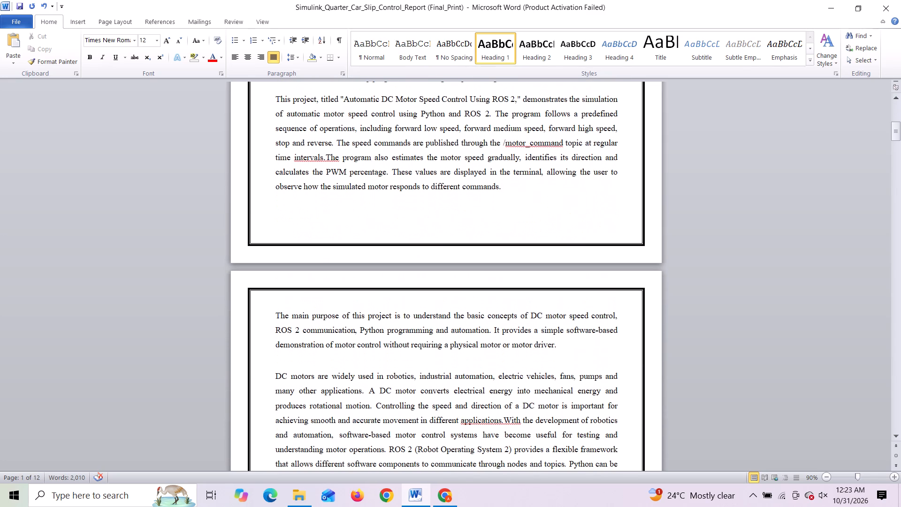
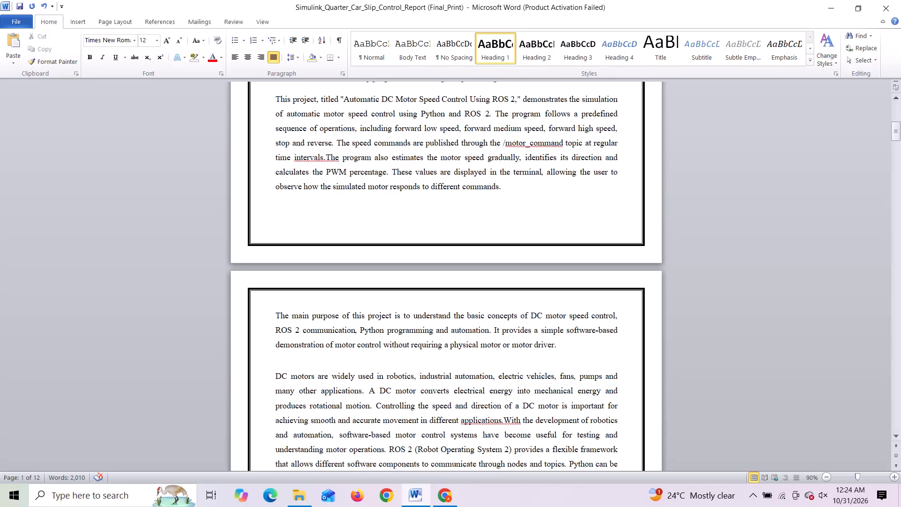
# Delete all body text under the "2. INTRODUCTION" heading, including its repeated copy, down to just above the "2. Objectives" heading.
pyautogui.scroll(2, 386, 351)
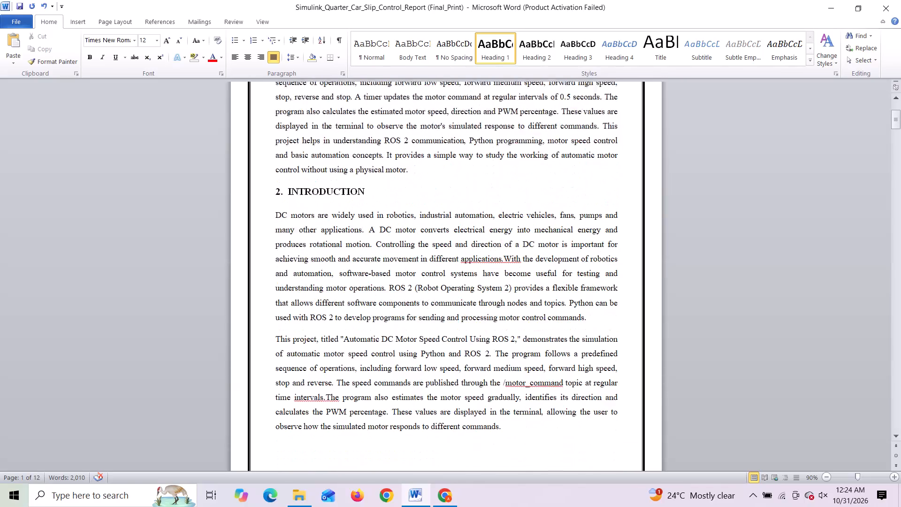
pyautogui.scroll(2, 386, 351)
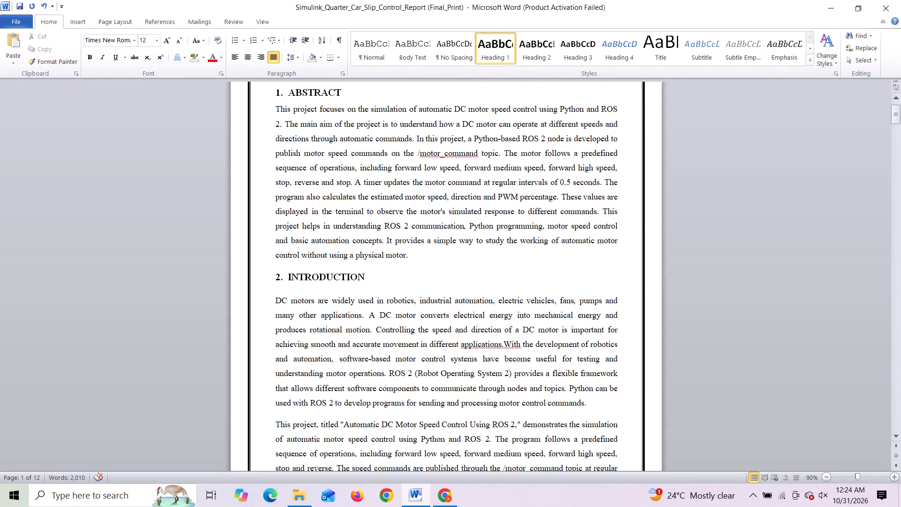
pyautogui.moveTo(275, 300); pyautogui.dragTo(355, 443)
pyautogui.scroll(1, 355, 443)
pyautogui.scroll(-1, 355, 443)
pyautogui.scroll(1, 355, 443)
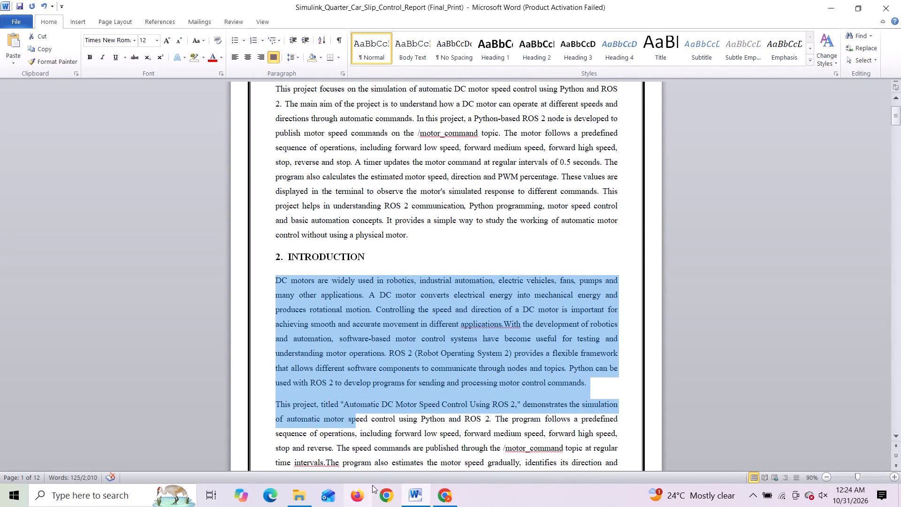
pyautogui.click(275, 281)
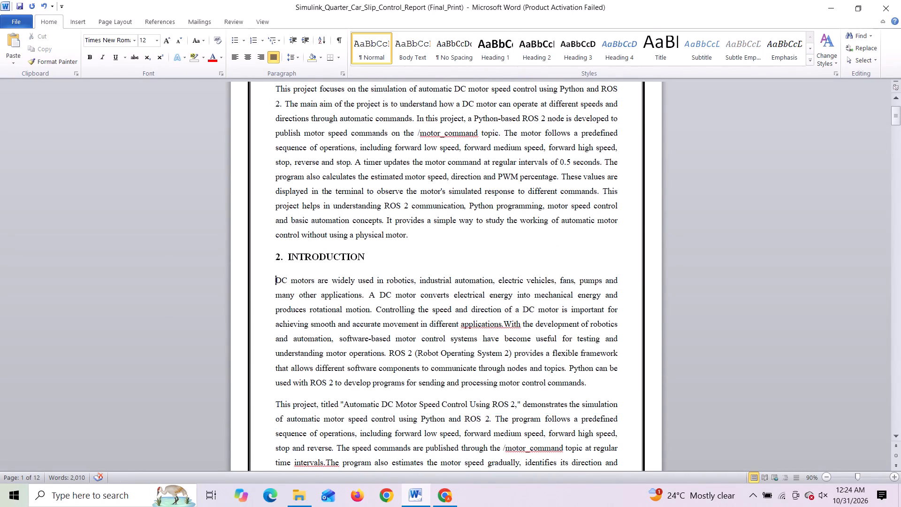
pyautogui.moveTo(275, 281); pyautogui.dragTo(492, 479)
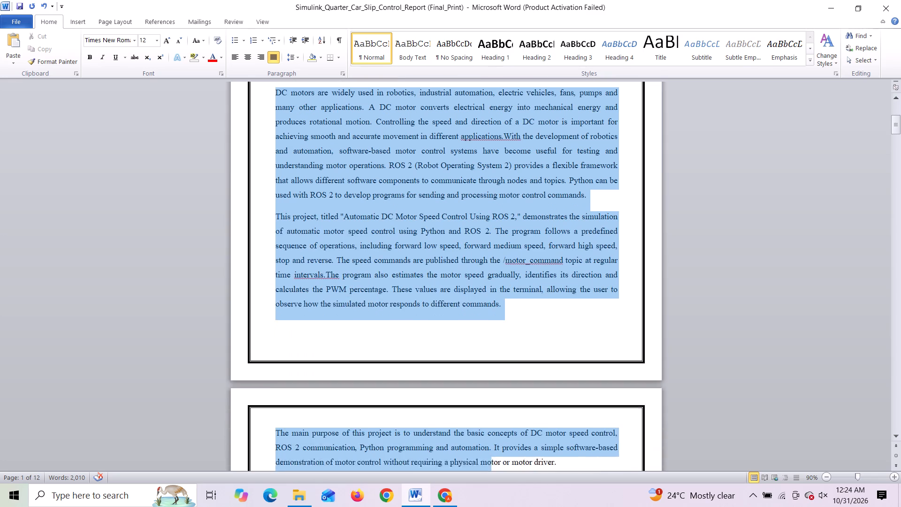
pyautogui.moveTo(492, 479); pyautogui.dragTo(496, 476)
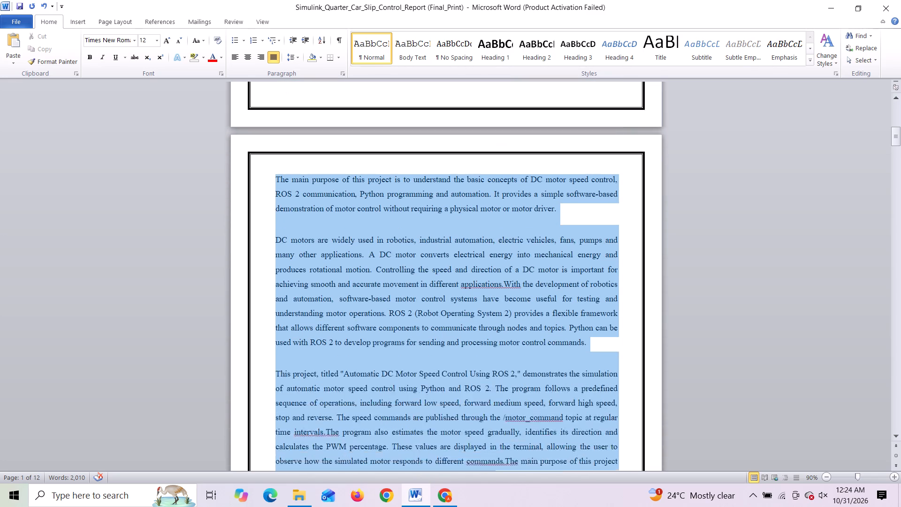
pyautogui.moveTo(496, 476); pyautogui.dragTo(456, 396)
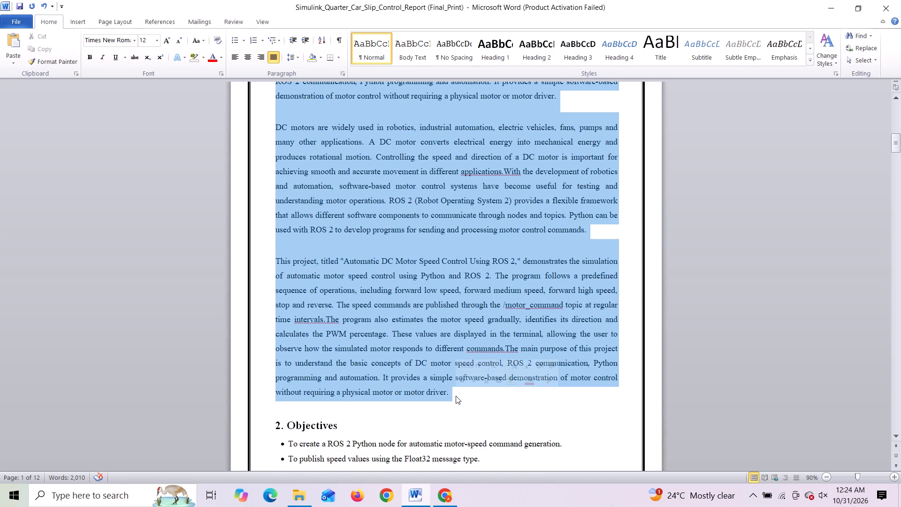
pyautogui.press('BackSpace')
pyautogui.scroll(1, 418, 324)
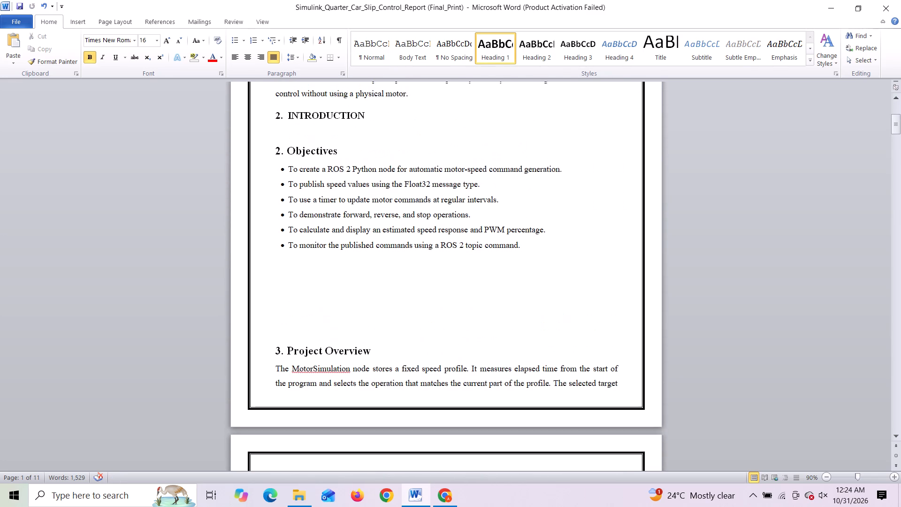
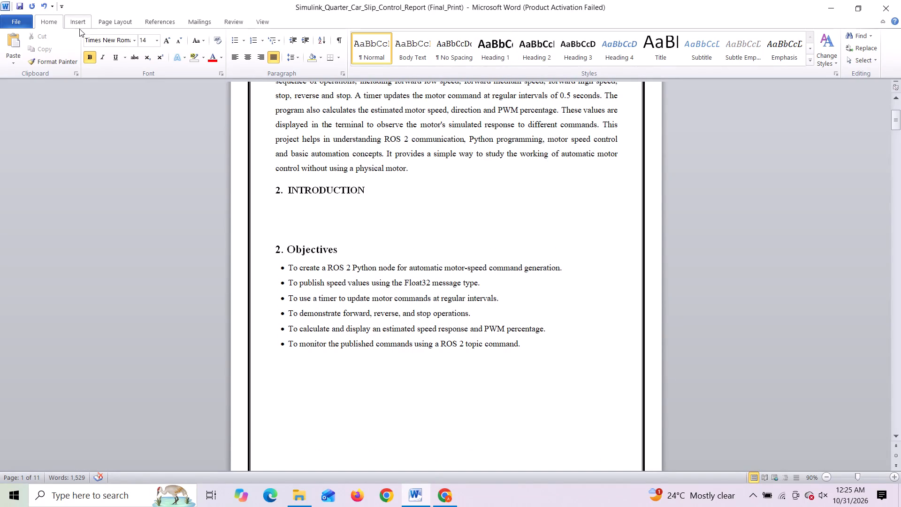
# Paste the copied introduction text under the "2. INTRODUCTION" heading, with size 12 and bold turned off.
pyautogui.click(143, 41)
pyautogui.press('BackSpace')
pyautogui.write('12')
pyautogui.press('Return')
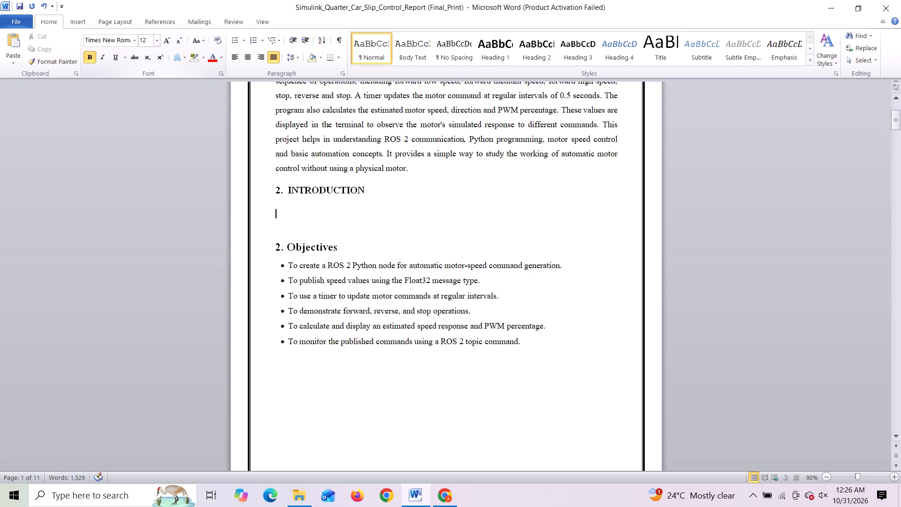
pyautogui.click(86, 61)
pyautogui.hotkey('ctrl', 'v')
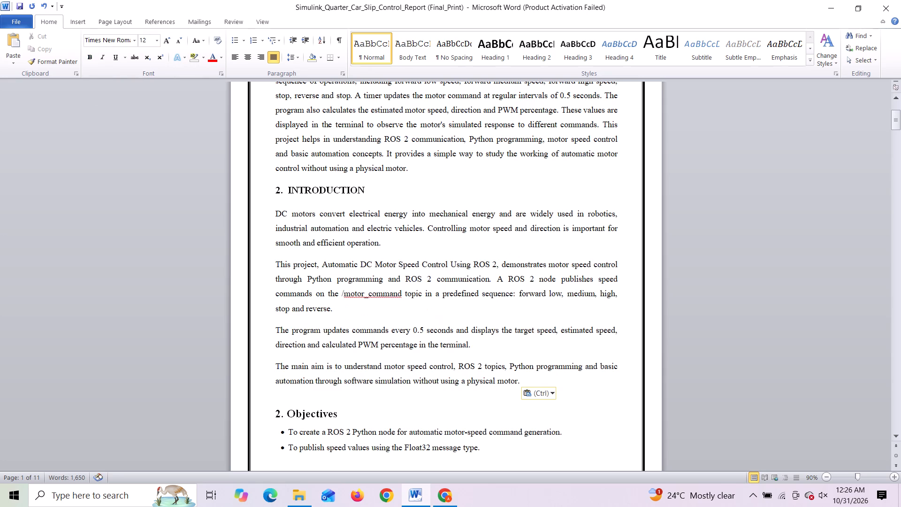
# Merge the four introduction paragraphs into one continuous paragraph by removing the paragraph breaks between them.
pyautogui.scroll(1, 305, 220)
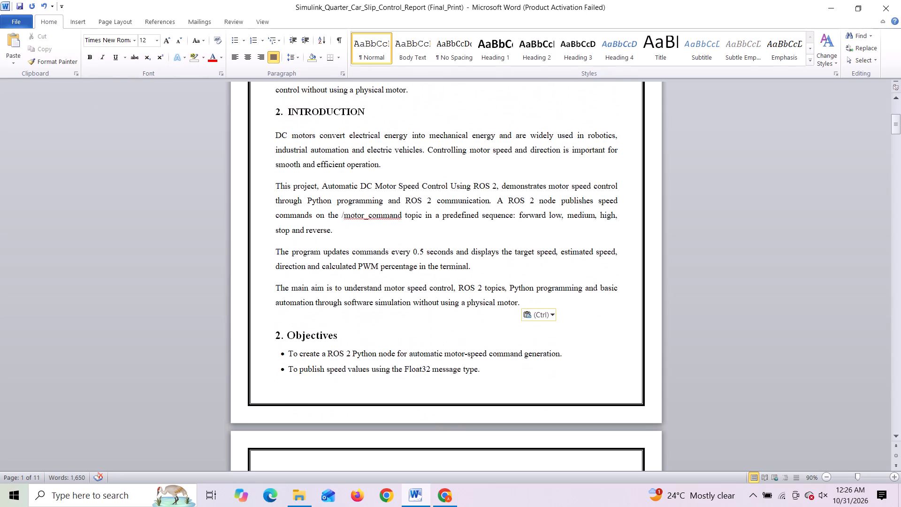
pyautogui.scroll(1, 305, 220)
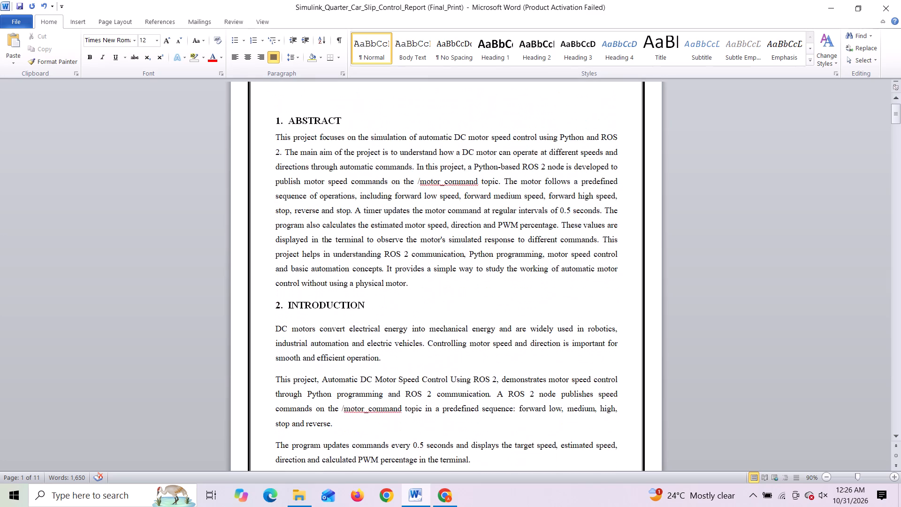
pyautogui.scroll(-1, 305, 220)
pyautogui.click(275, 336)
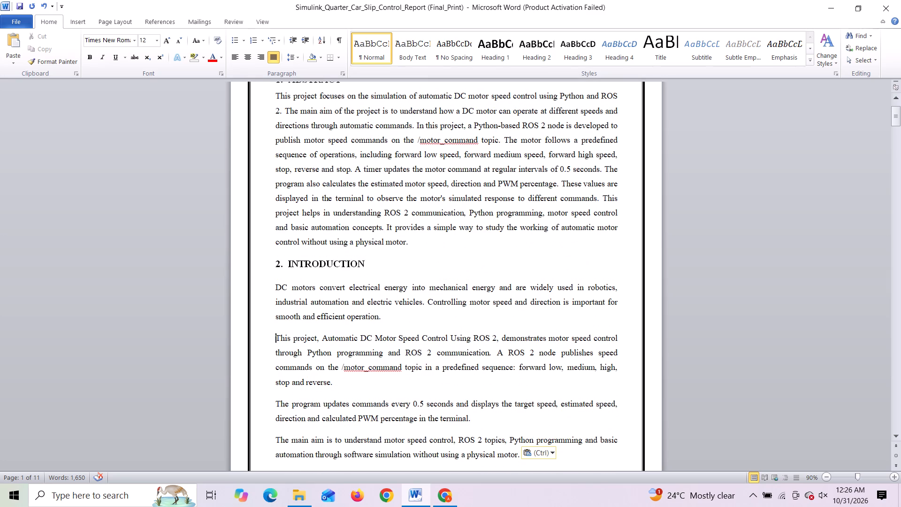
pyautogui.press('BackSpace')
pyautogui.click(274, 422)
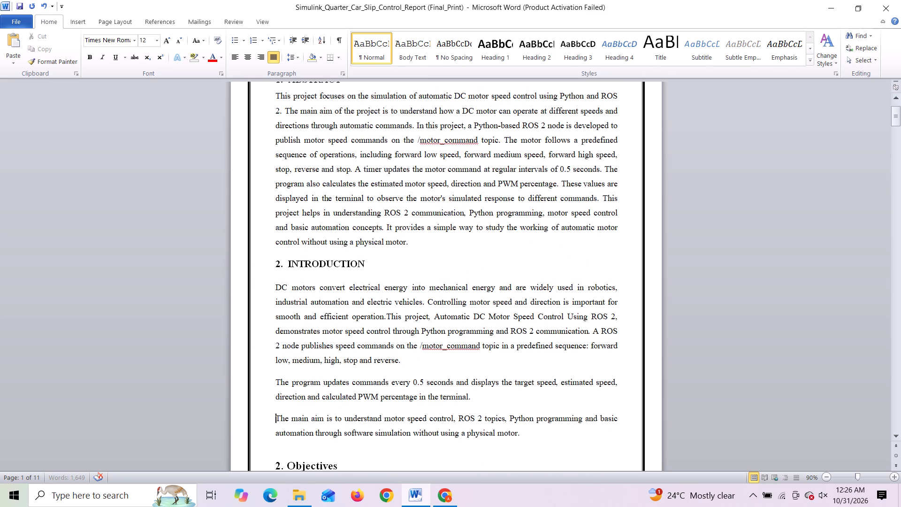
pyautogui.press('BackSpace')
pyautogui.scroll(-2, 274, 422)
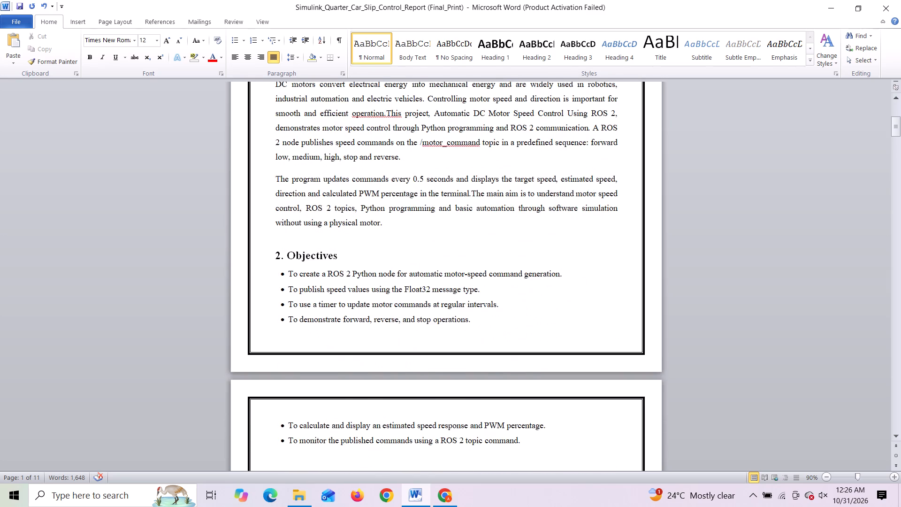
pyautogui.scroll(5, 274, 422)
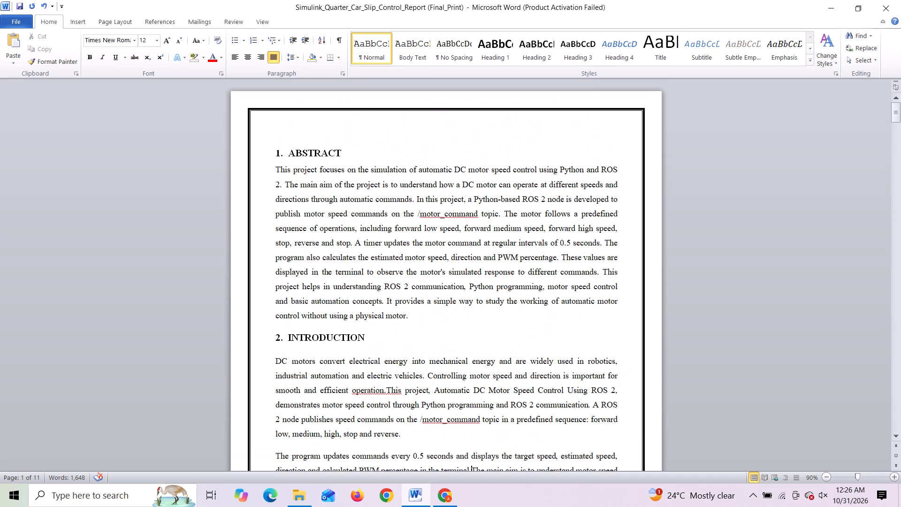
pyautogui.scroll(-4, 274, 422)
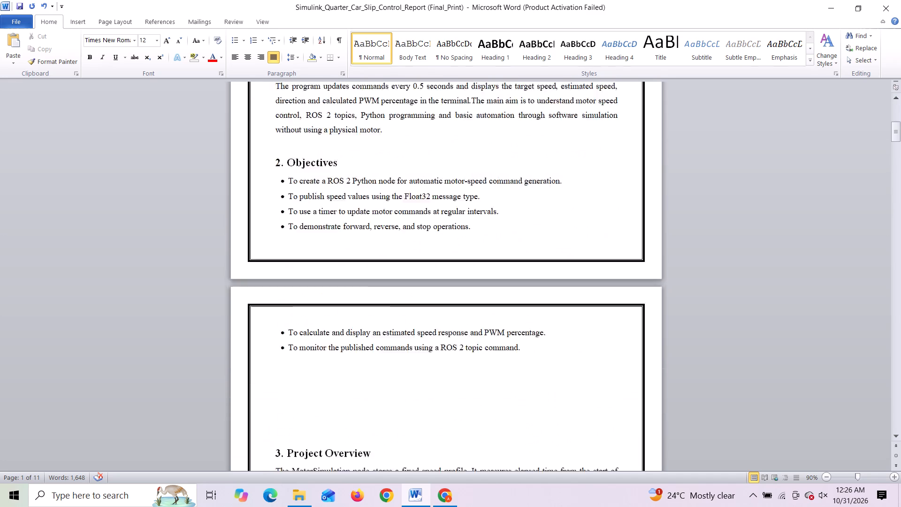
pyautogui.scroll(-2, 274, 422)
pyautogui.scroll(4, 274, 422)
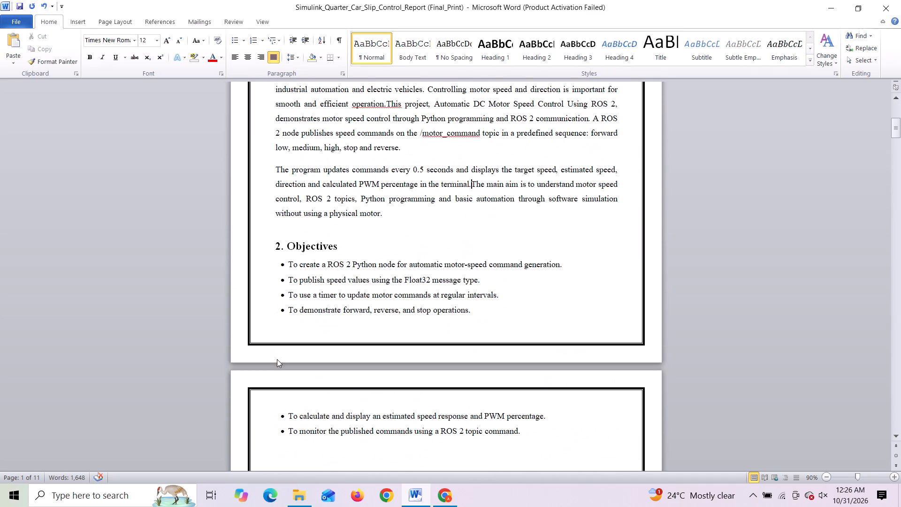
pyautogui.scroll(2, 268, 245)
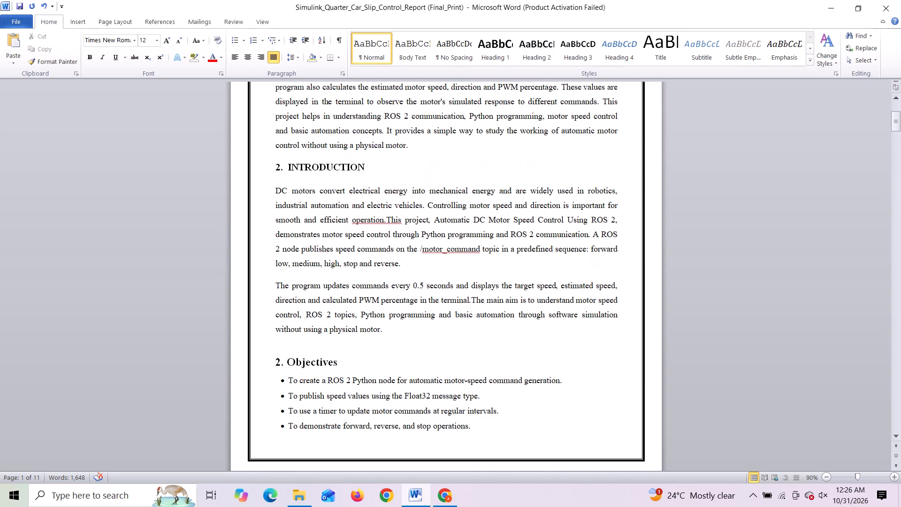
pyautogui.click(276, 283)
pyautogui.press('BackSpace')
# Remove the blank lines above the "3. Project Overview" heading so it starts at the top of the second page.
pyautogui.scroll(1, 276, 283)
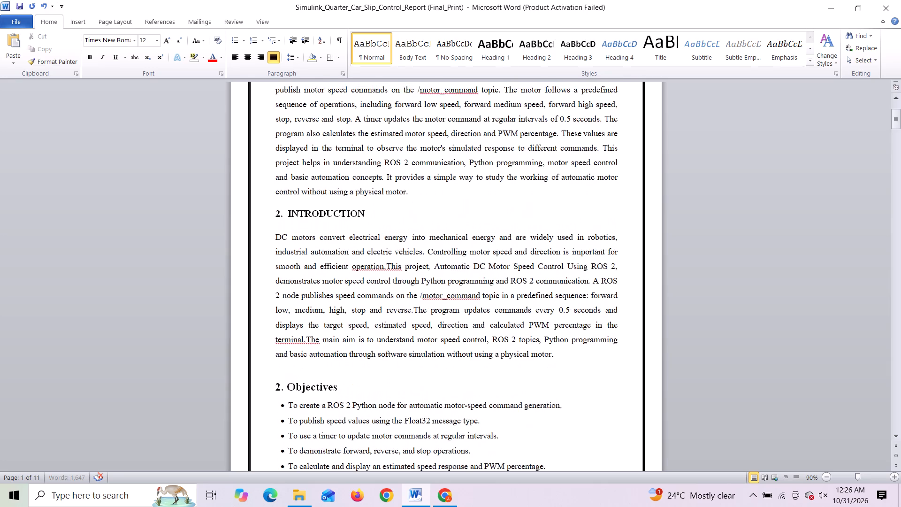
pyautogui.scroll(1, 276, 283)
pyautogui.scroll(-2, 276, 283)
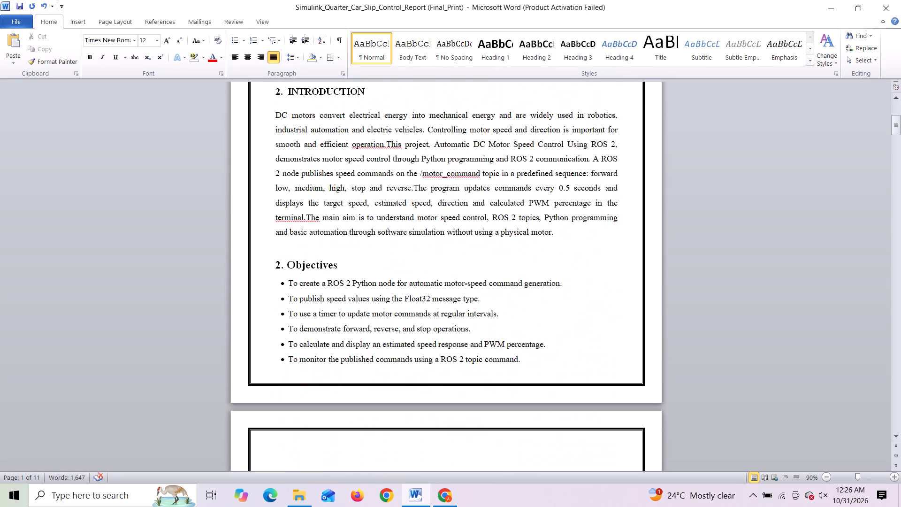
pyautogui.scroll(-1, 276, 283)
pyautogui.click(279, 384)
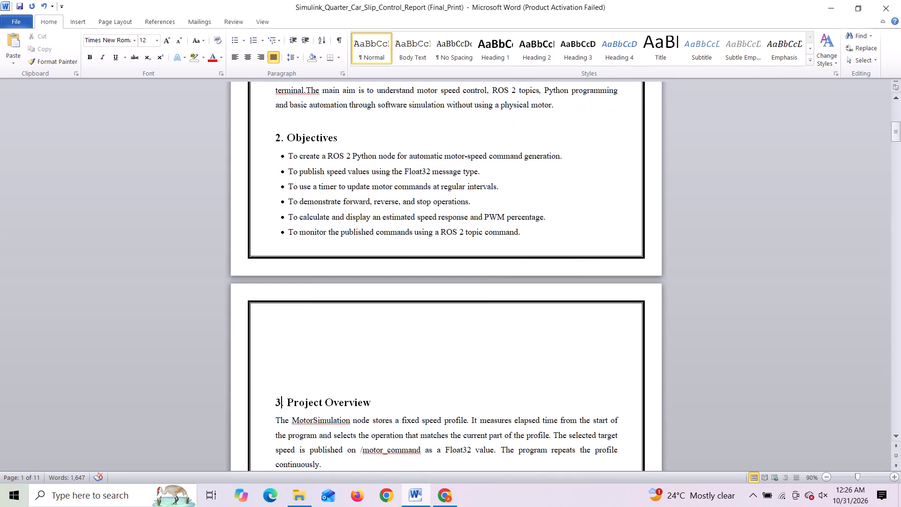
pyautogui.click(276, 380)
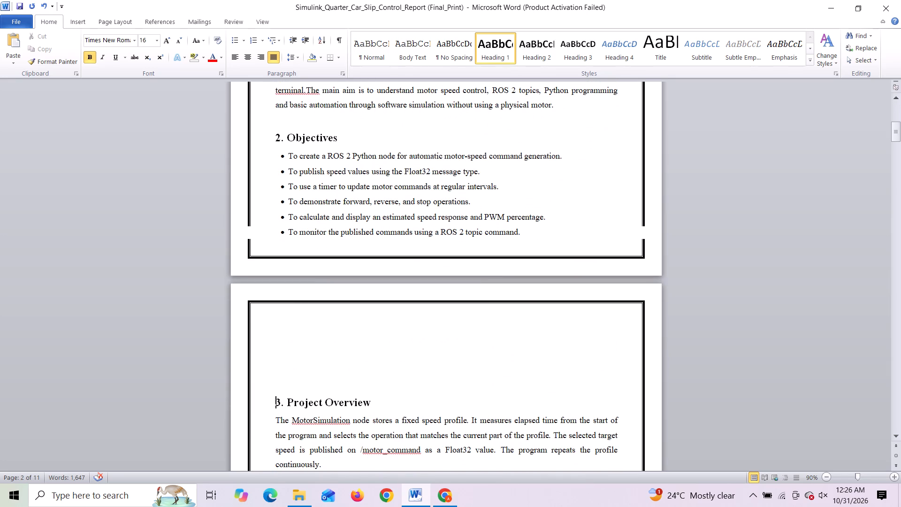
pyautogui.press('BackSpace')
pyautogui.press('BackSpace')
pyautogui.click(276, 380)
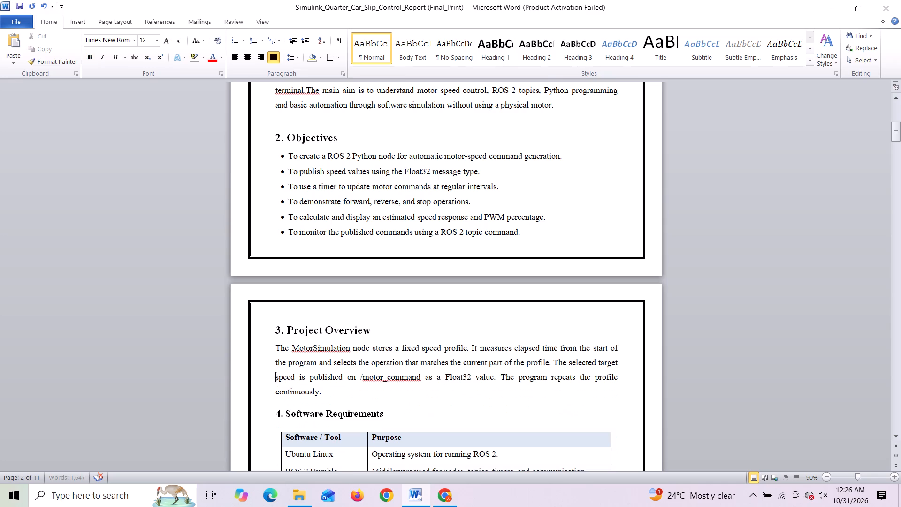
# Review the layout and spacing of the sections from Abstract through Software Requirements on the first two pages.
pyautogui.scroll(6, 276, 380)
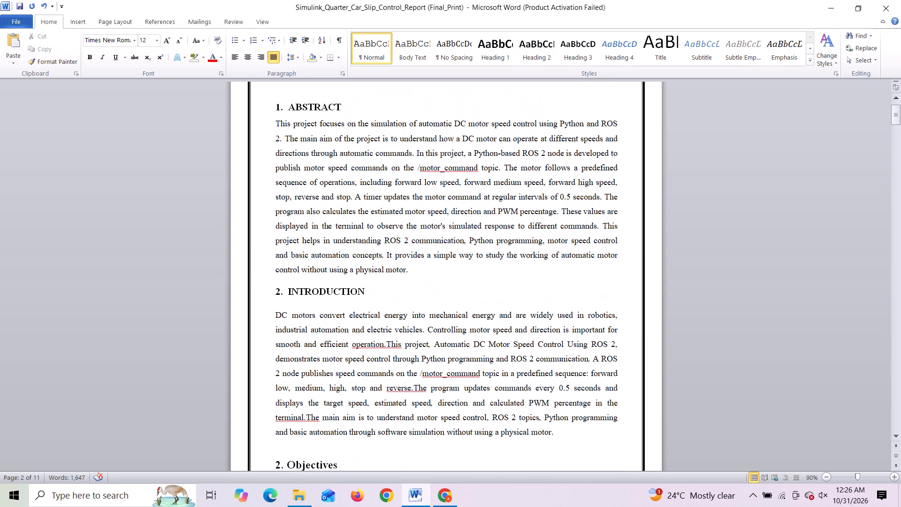
pyautogui.scroll(3, 276, 380)
pyautogui.scroll(-2, 276, 380)
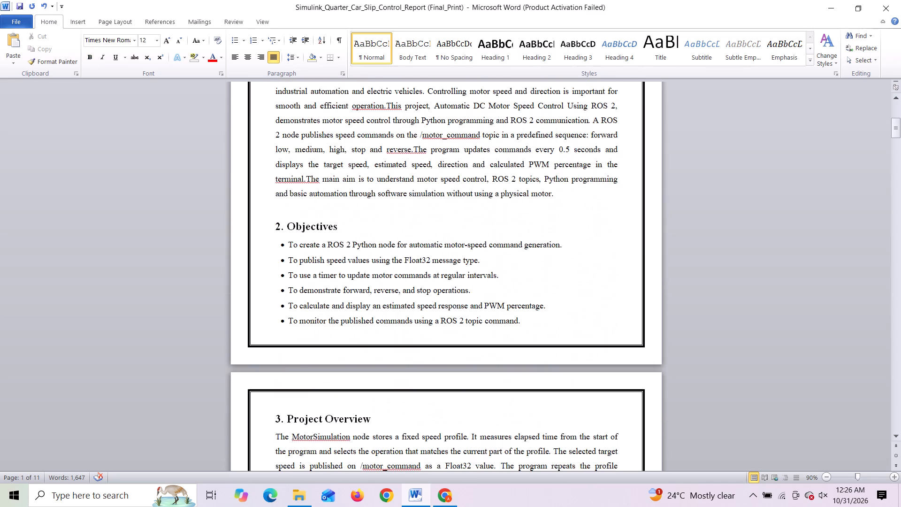
pyautogui.scroll(-2, 276, 380)
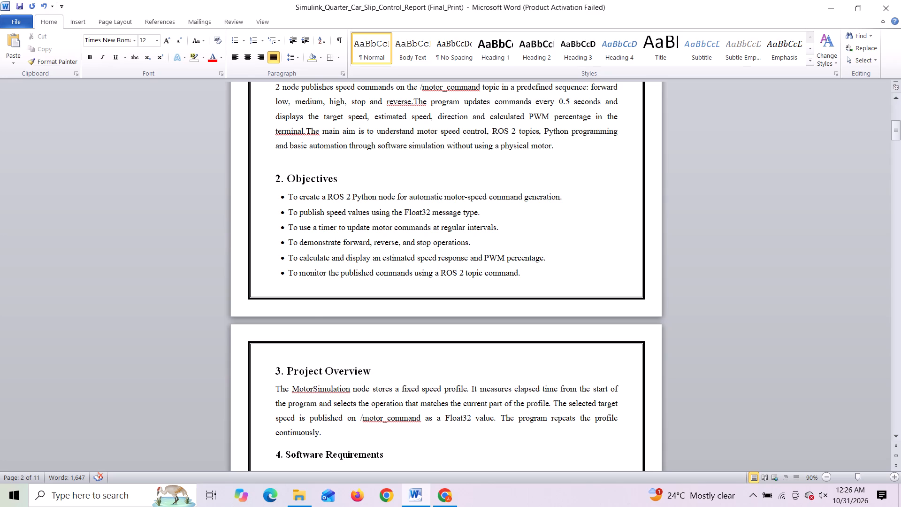
pyautogui.scroll(-1, 315, 315)
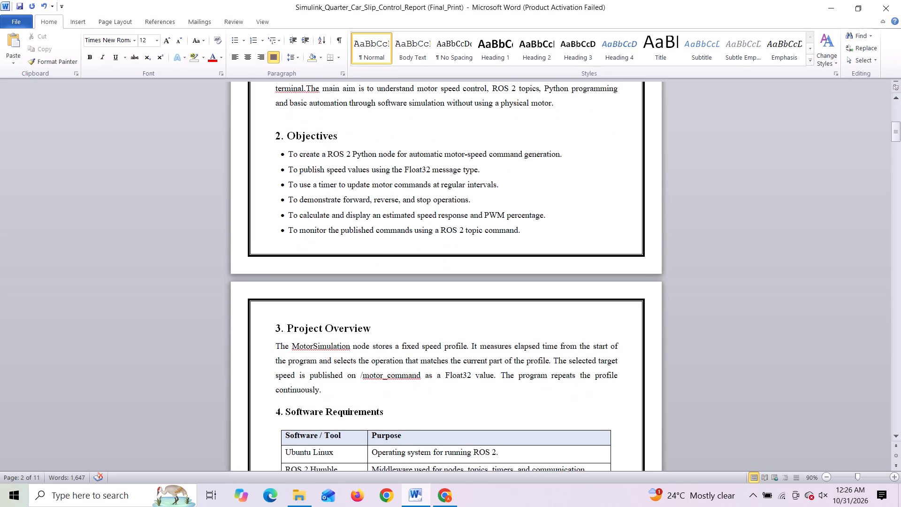
pyautogui.scroll(-1, 315, 315)
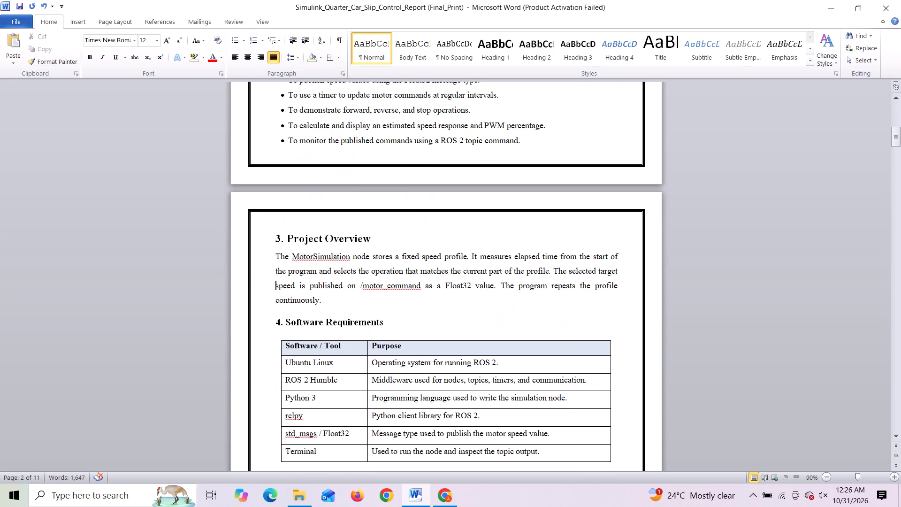
pyautogui.scroll(1, 315, 315)
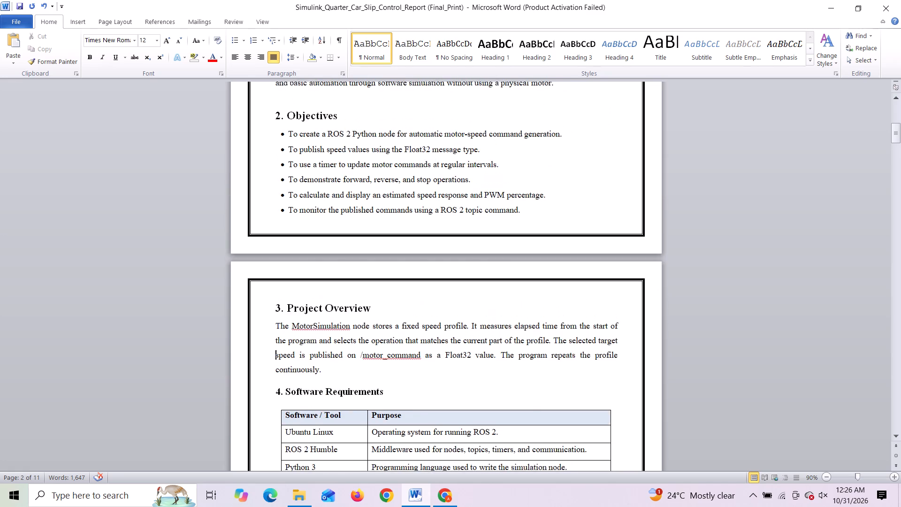
pyautogui.scroll(1, 315, 315)
pyautogui.scroll(-1, 315, 315)
pyautogui.scroll(3, 315, 315)
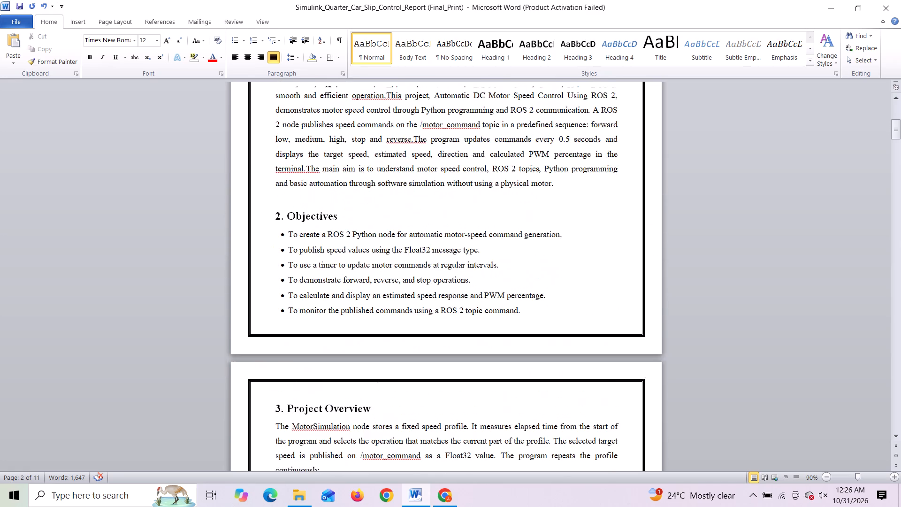
pyautogui.scroll(4, 315, 315)
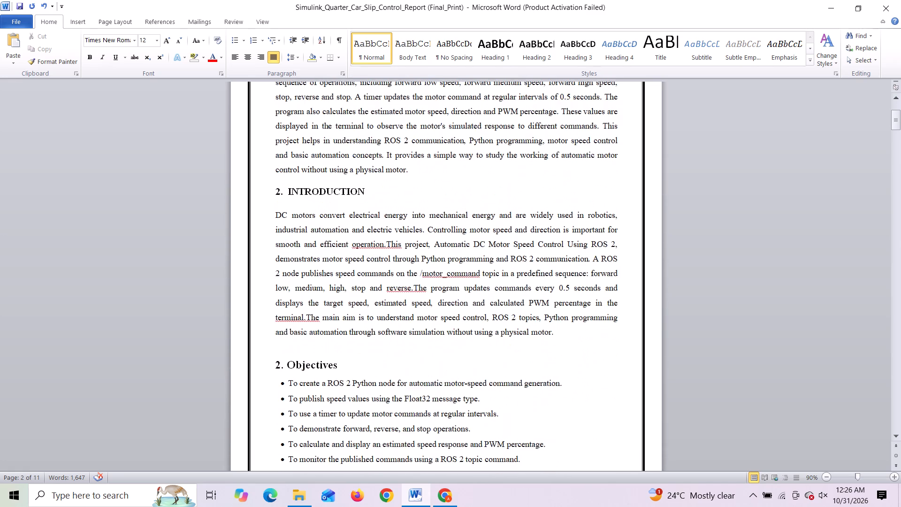
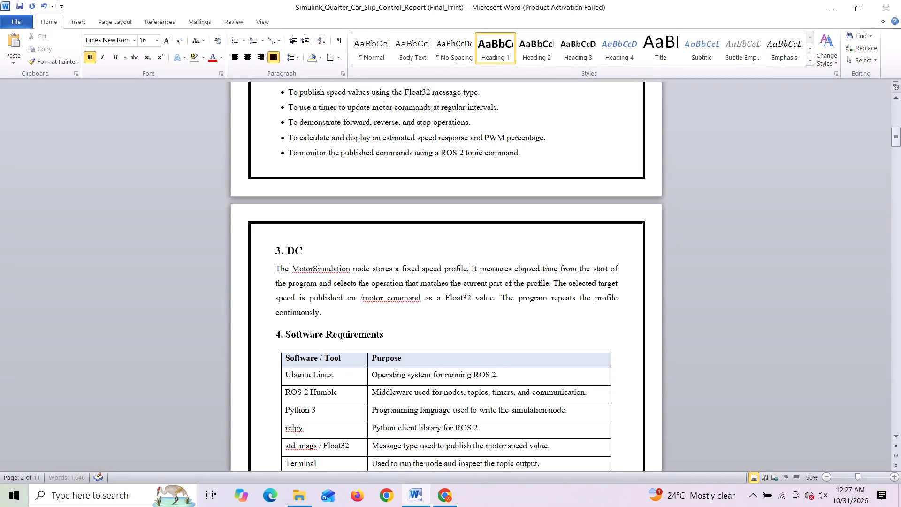
# Complete the third section's heading as "3. DC MOTOR" and set the whole heading to size 14.
pyautogui.write('MOTOR')
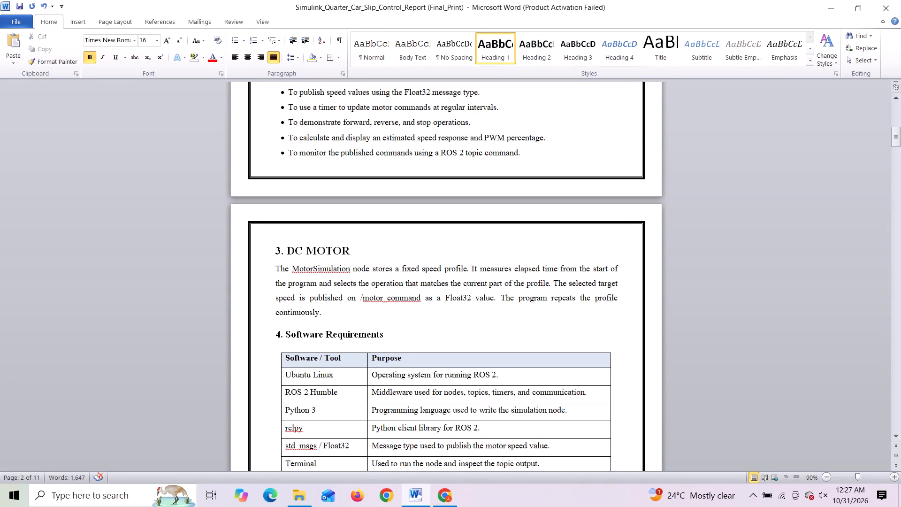
pyautogui.doubleClick(331, 250)
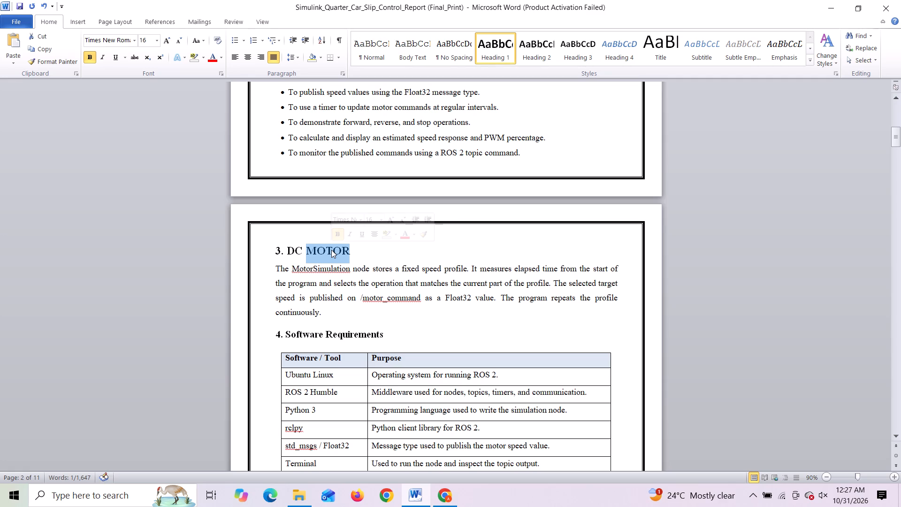
pyautogui.moveTo(274, 252); pyautogui.dragTo(335, 253)
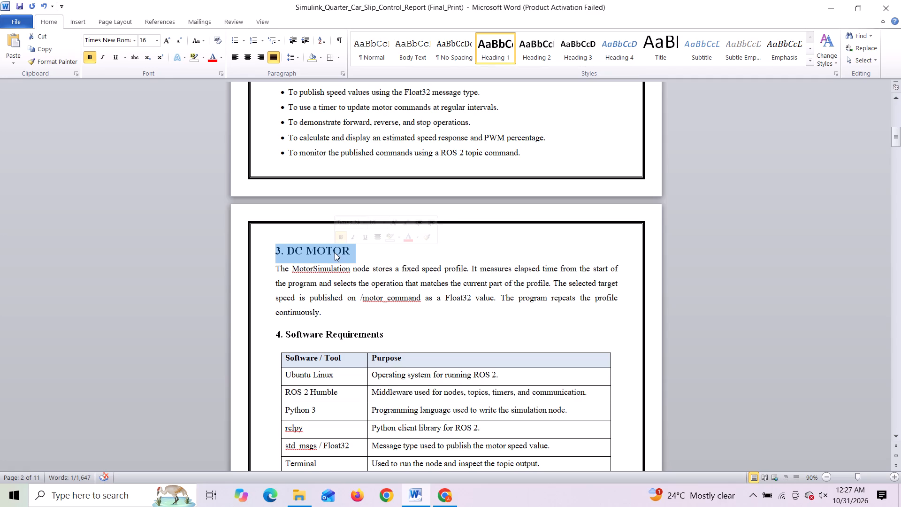
pyautogui.click(145, 40)
pyautogui.press('BackSpace')
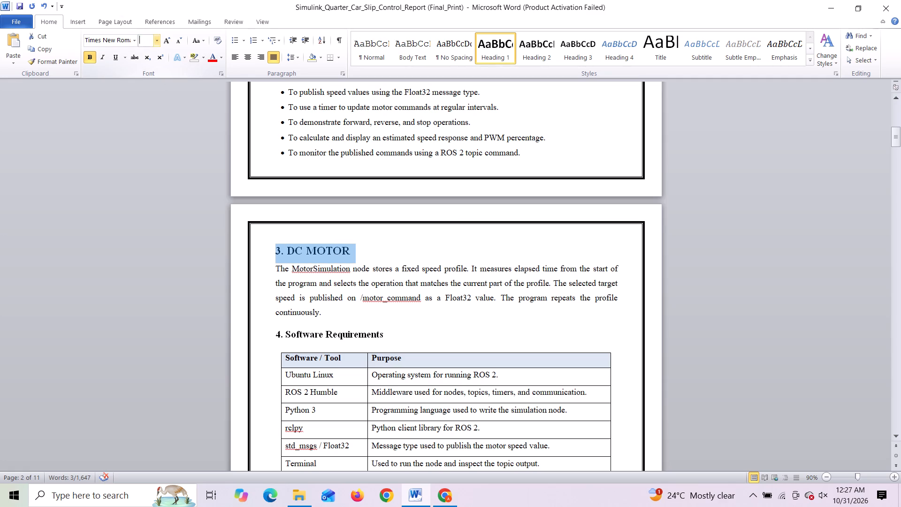
pyautogui.write('14')
pyautogui.press('Return')
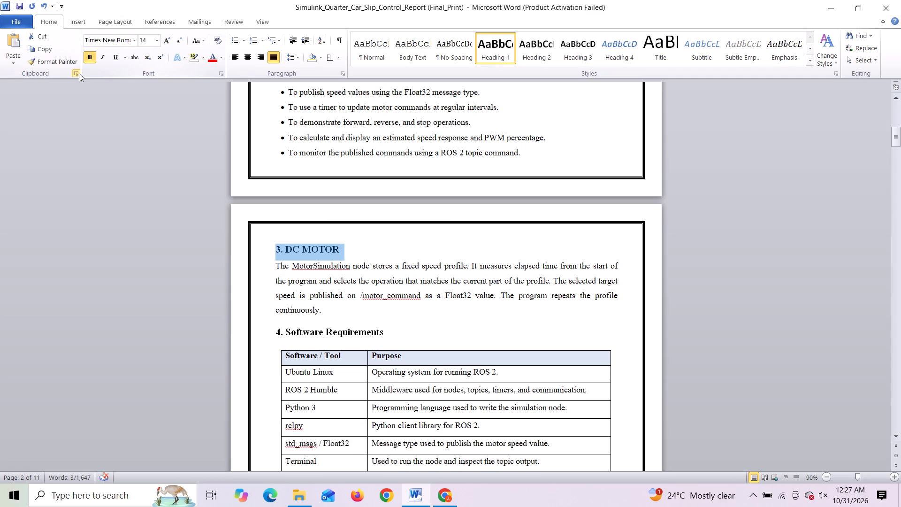
pyautogui.click(350, 255)
# Delete the MotorSimulation paragraph under "3. DC MOTOR" and leave one empty, unnumbered line below the heading.
pyautogui.moveTo(274, 266); pyautogui.dragTo(305, 292)
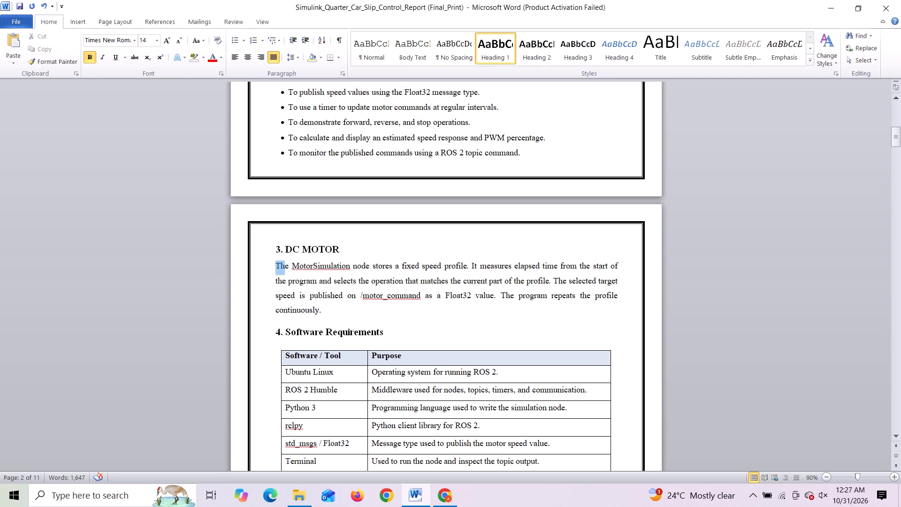
pyautogui.moveTo(305, 292); pyautogui.dragTo(331, 321)
pyautogui.press('BackSpace')
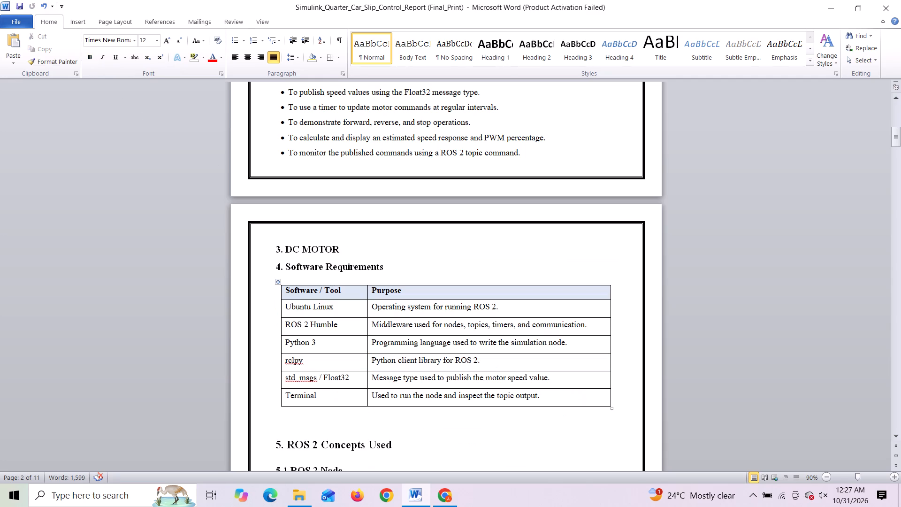
pyautogui.click(350, 244)
pyautogui.press('Return')
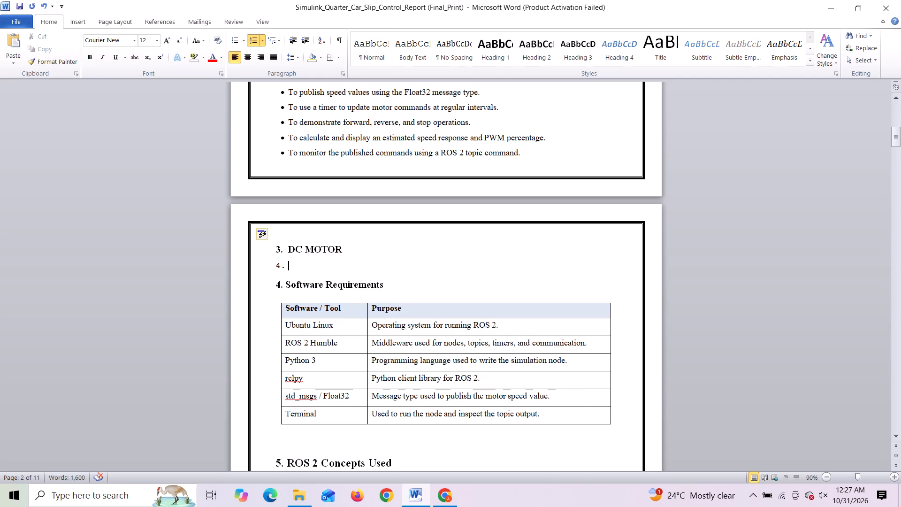
pyautogui.press('BackSpace')
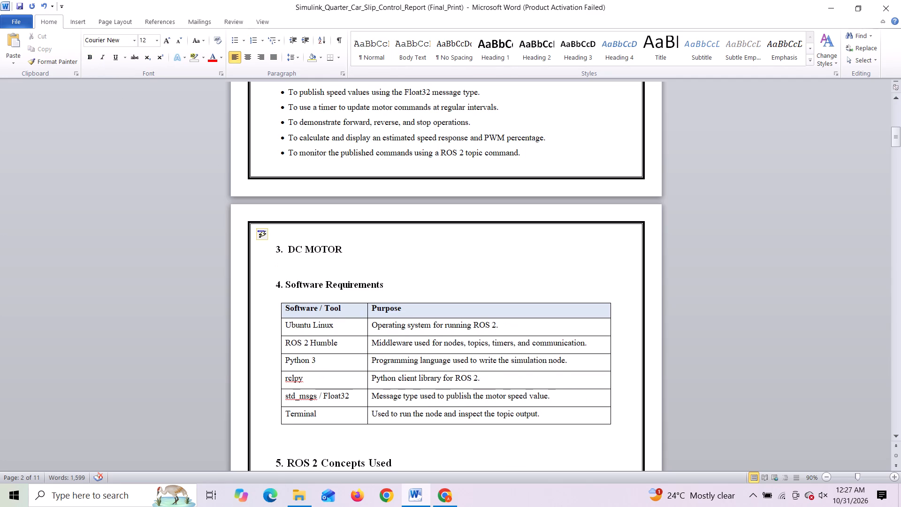